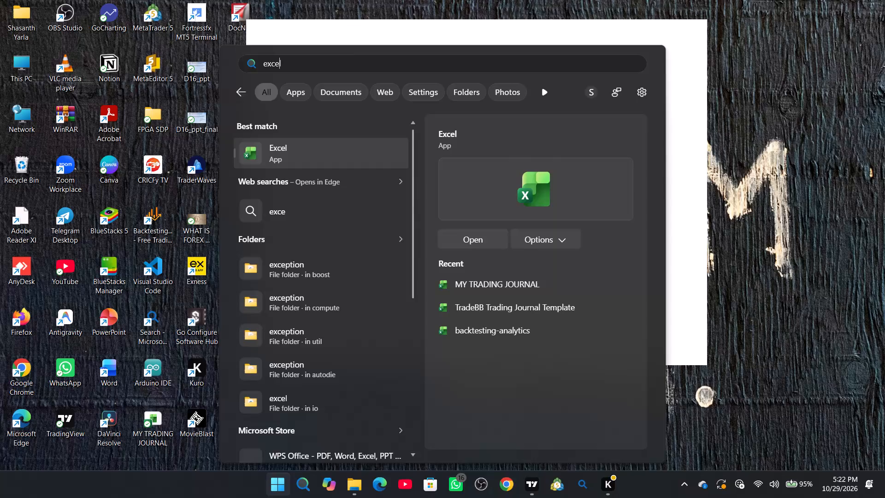
# Launch Excel from the search results and create a new blank workbook.
pyautogui.click(324, 162)
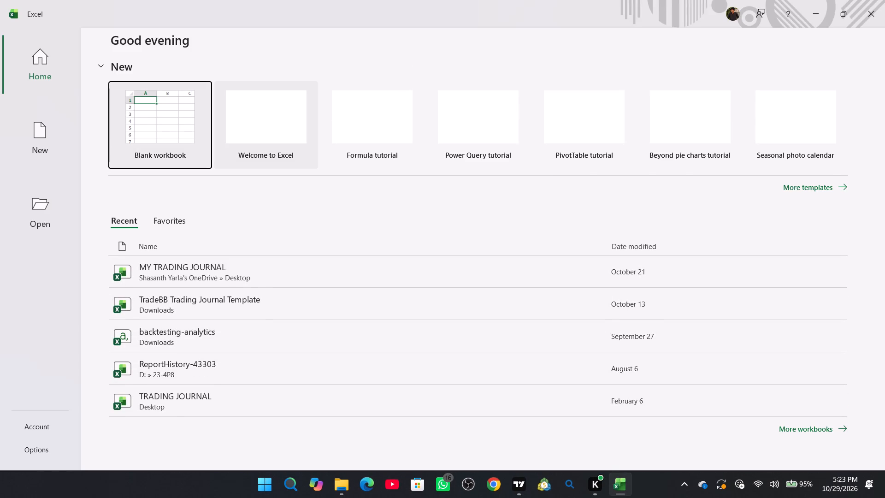
pyautogui.doubleClick(162, 126)
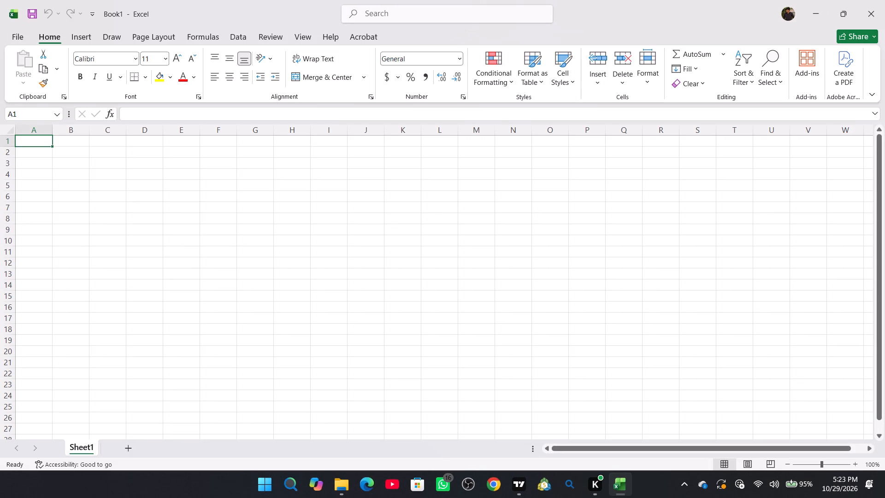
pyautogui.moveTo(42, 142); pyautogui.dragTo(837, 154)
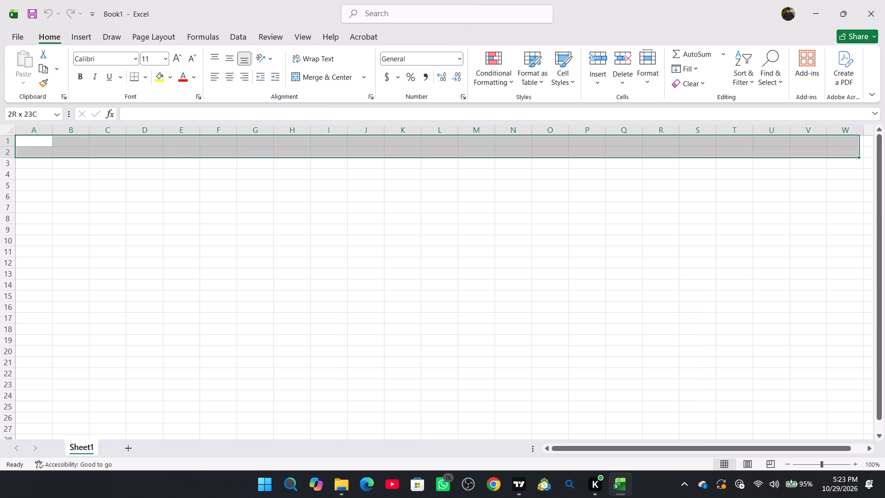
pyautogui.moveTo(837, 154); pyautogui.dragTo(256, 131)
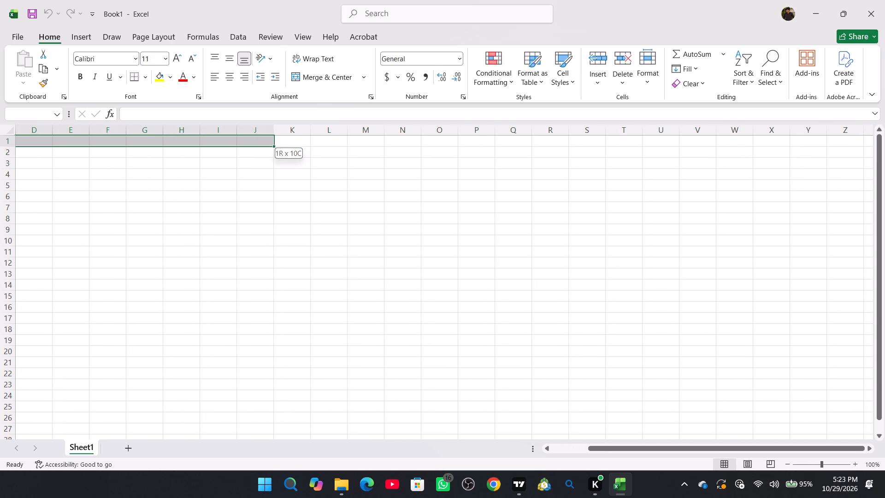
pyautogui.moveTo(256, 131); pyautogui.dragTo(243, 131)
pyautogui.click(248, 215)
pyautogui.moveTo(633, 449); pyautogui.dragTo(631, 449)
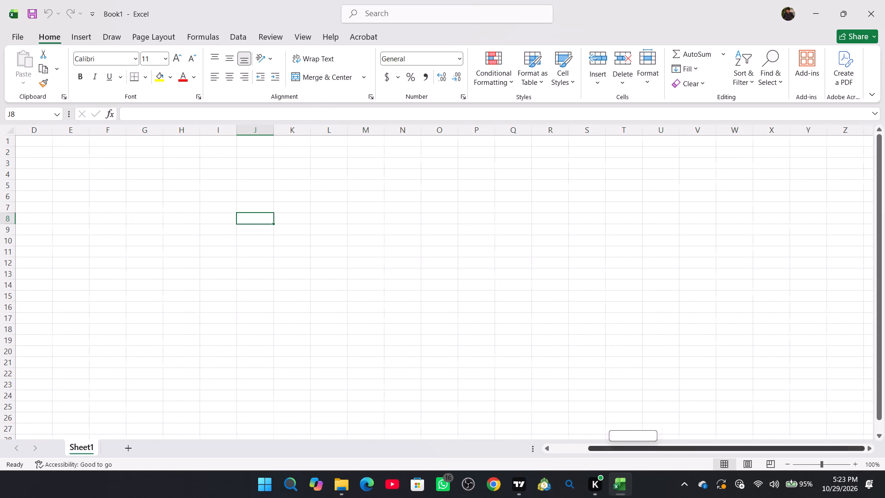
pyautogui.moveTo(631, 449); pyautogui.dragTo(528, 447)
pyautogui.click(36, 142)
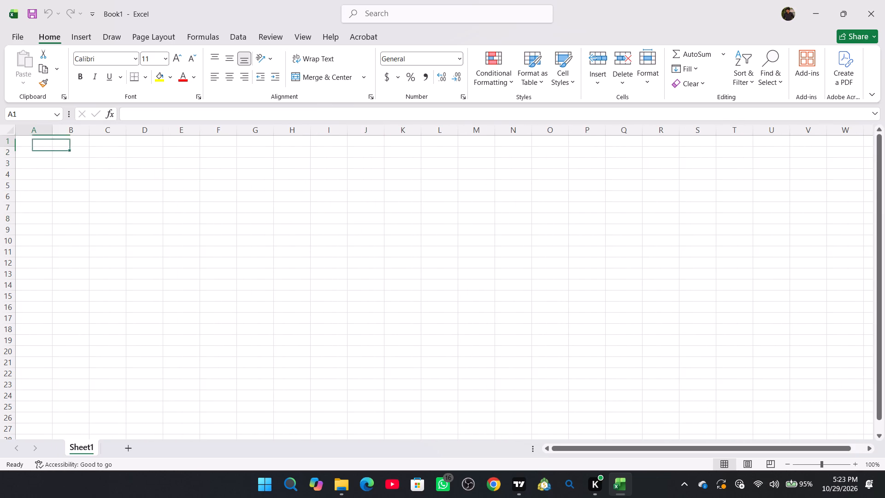
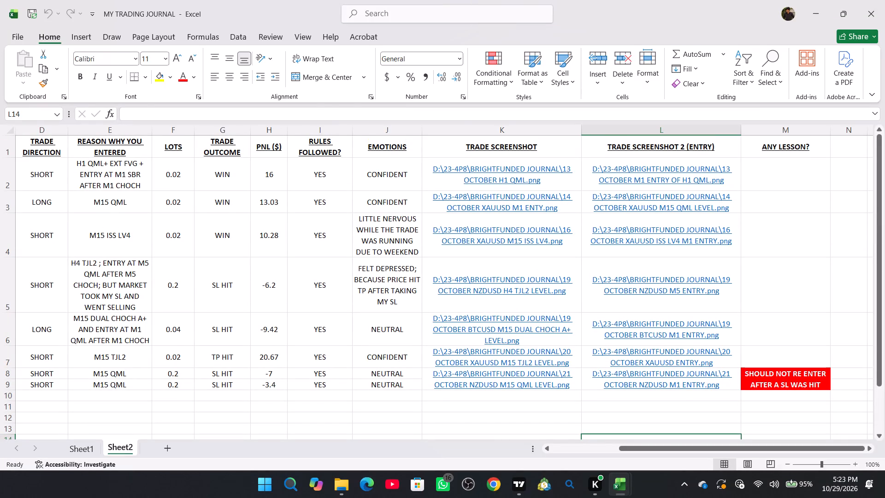
# Copy the header cells from DATE through TRADE SCREENSHOT 2 (ENTRY) in MY TRADING JOURNAL's Sheet2 and paste them into Book1 starting at A1.
pyautogui.moveTo(22, 143); pyautogui.dragTo(767, 147)
pyautogui.moveTo(655, 445); pyautogui.dragTo(631, 444)
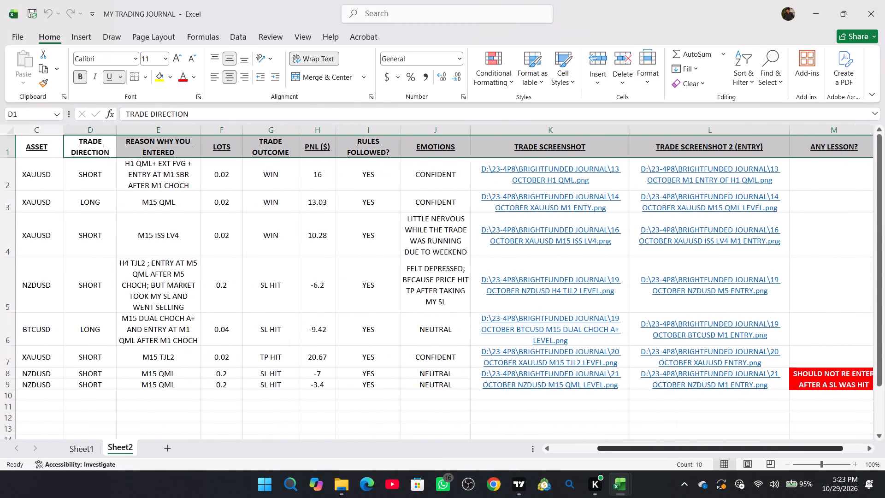
pyautogui.moveTo(631, 444); pyautogui.dragTo(557, 446)
pyautogui.moveTo(25, 151); pyautogui.dragTo(527, 146)
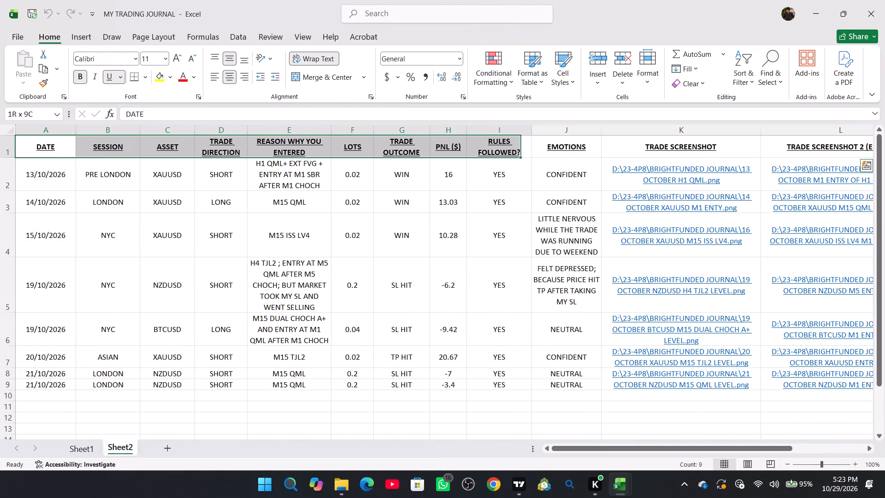
pyautogui.moveTo(527, 146); pyautogui.dragTo(840, 146)
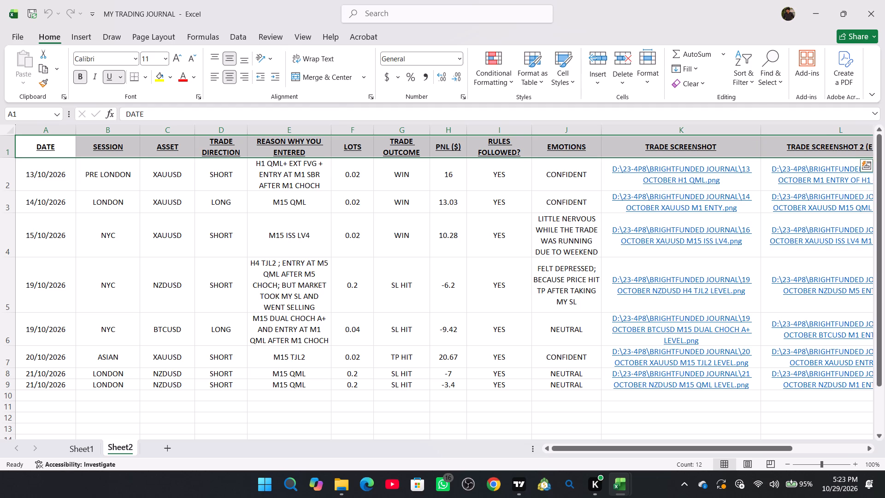
pyautogui.hotkey('ctrl', 'c')
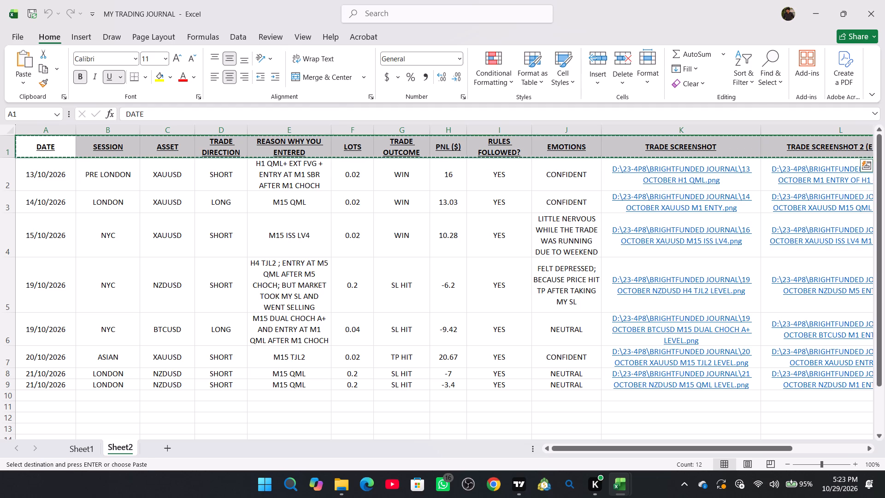
pyautogui.hotkey('alt', 'Tab')
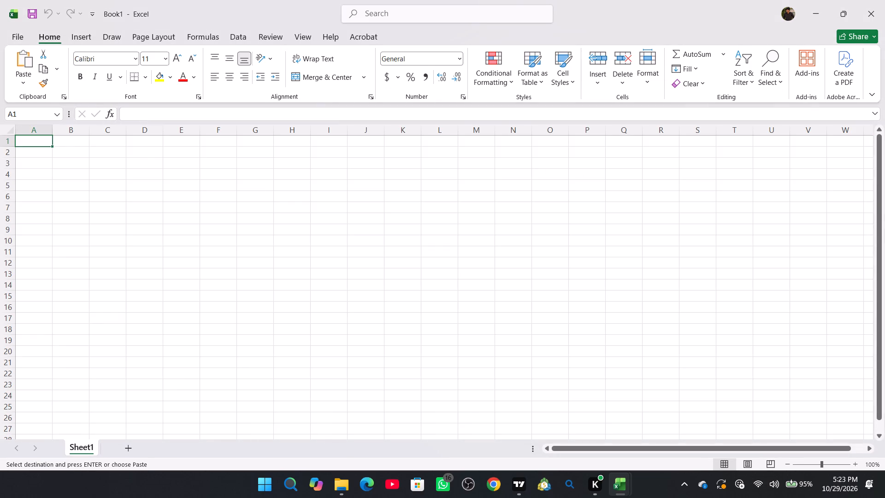
pyautogui.hotkey('ctrl', 'v')
pyautogui.click(383, 194)
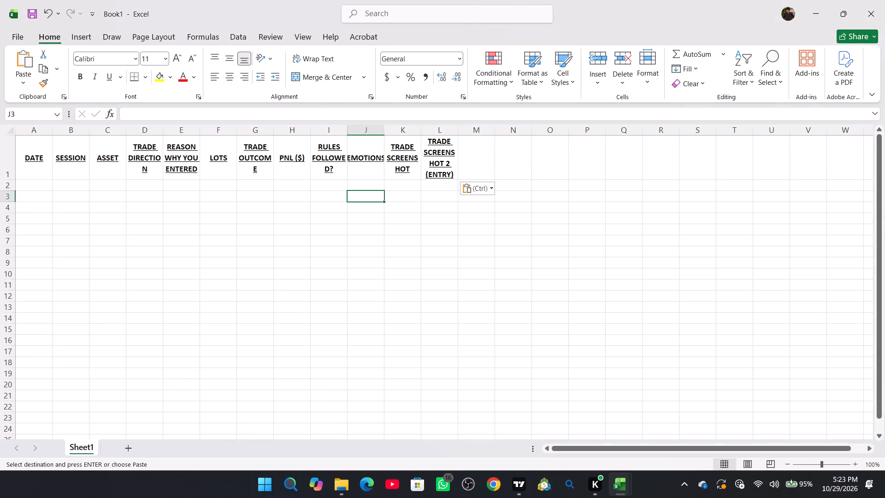
# Enter the header "ANY LESSON?" in cell M1 and make it bold and underlined.
pyautogui.click(483, 154)
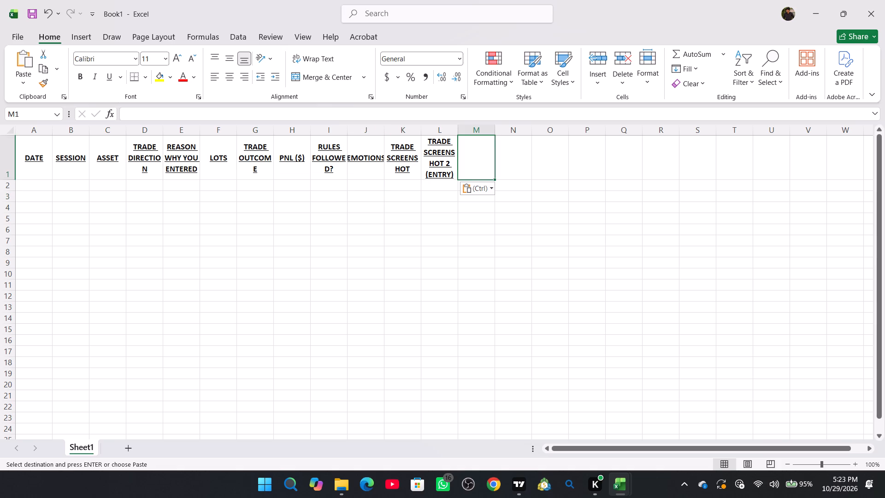
pyautogui.write('ANY LESSON')
pyautogui.hotkey('shift', '?')
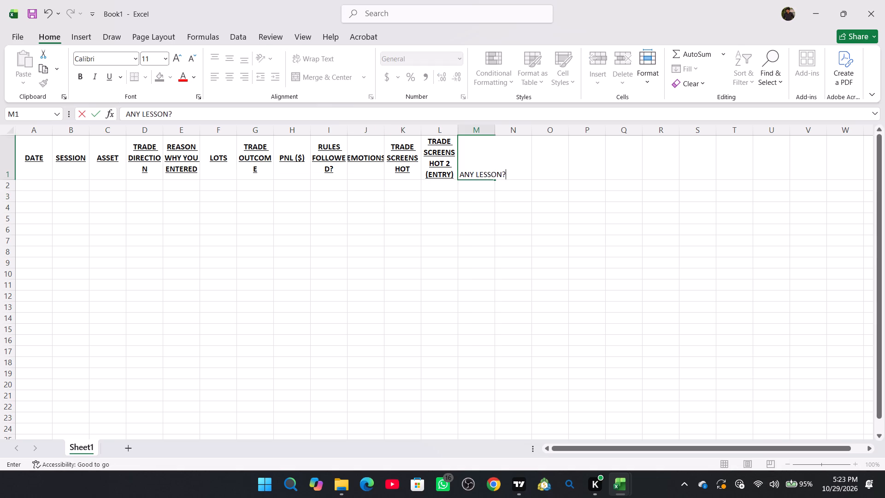
pyautogui.moveTo(460, 178); pyautogui.dragTo(506, 181)
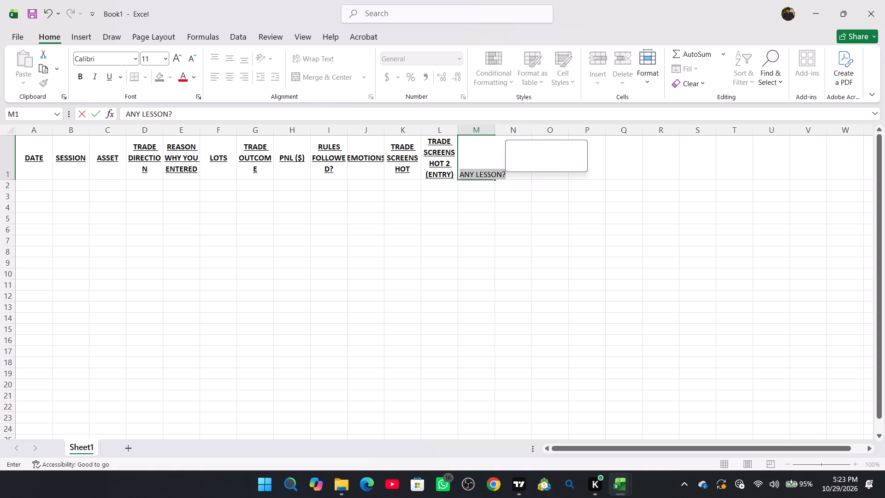
pyautogui.click(517, 165)
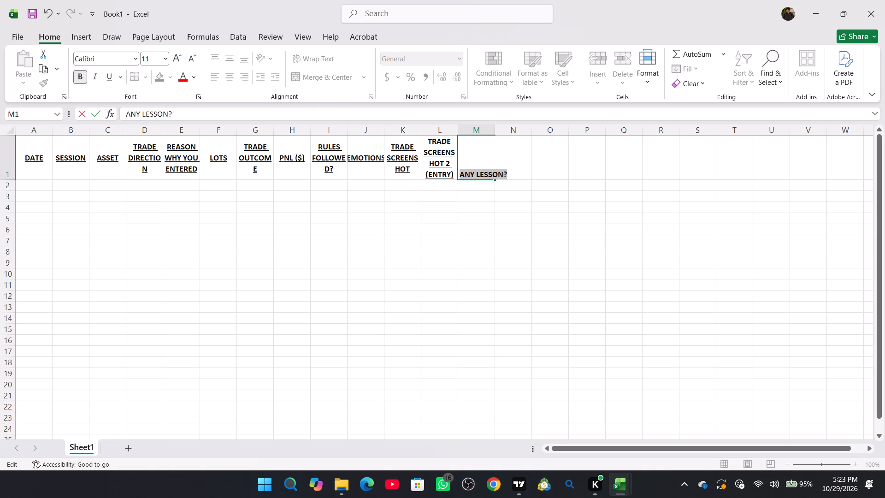
pyautogui.click(108, 78)
pyautogui.click(418, 226)
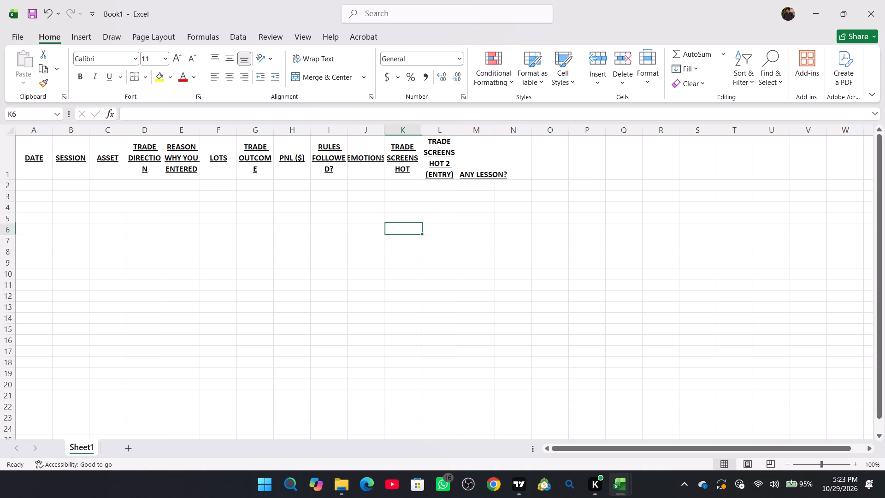
# Widen columns A to E, DATE through REASON WHY YOU ENTERED, so no header word is broken across lines.
pyautogui.moveTo(53, 132); pyautogui.dragTo(81, 135)
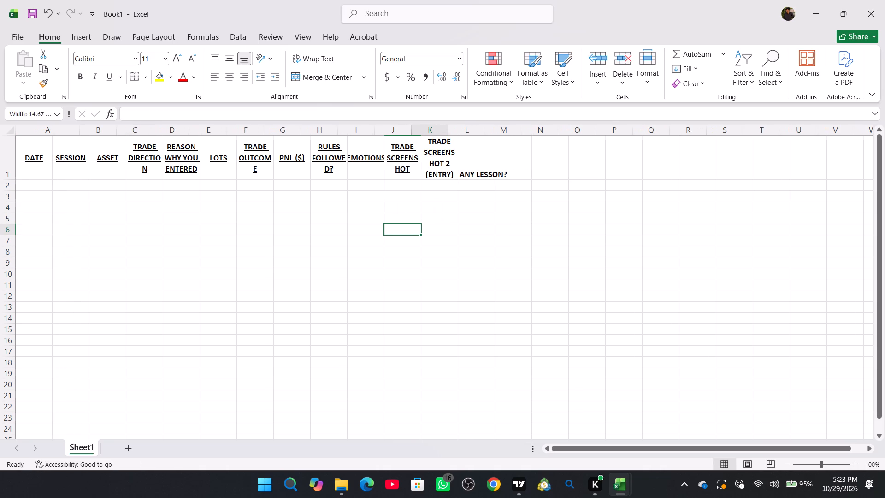
pyautogui.moveTo(78, 127); pyautogui.dragTo(65, 130)
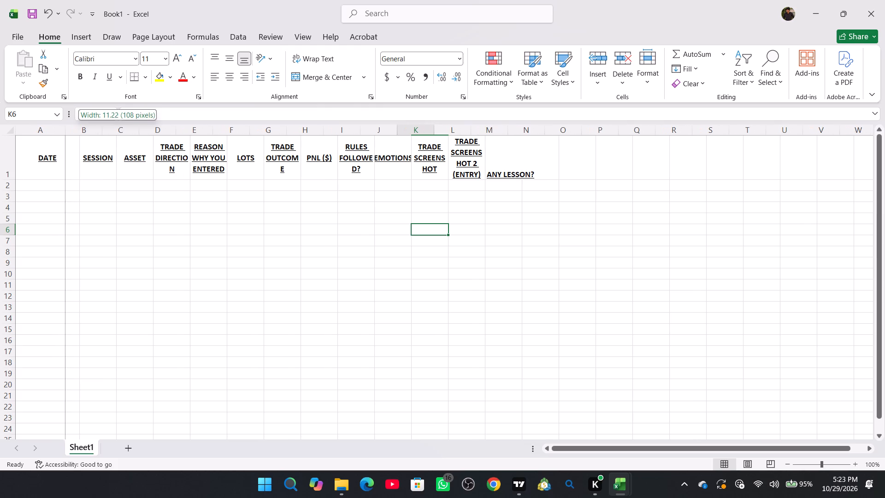
pyautogui.moveTo(65, 130); pyautogui.dragTo(65, 130)
pyautogui.moveTo(103, 129); pyautogui.dragTo(114, 132)
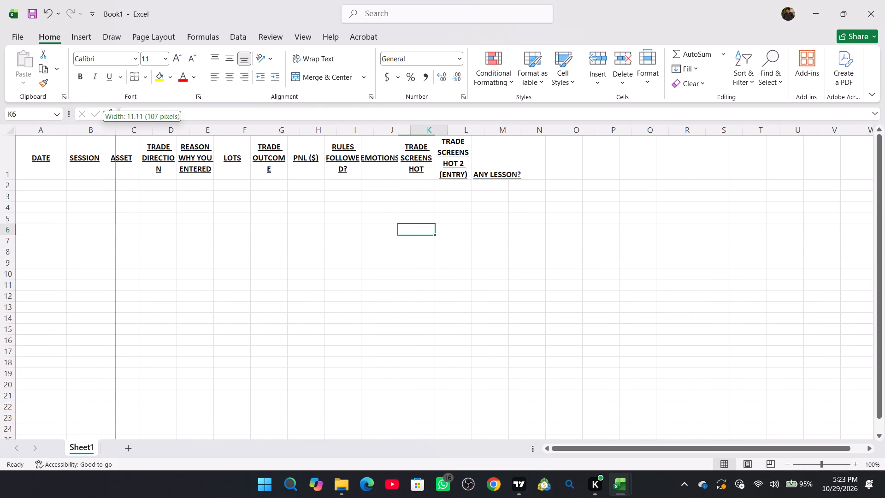
pyautogui.moveTo(114, 132); pyautogui.dragTo(107, 132)
pyautogui.moveTo(145, 130); pyautogui.dragTo(152, 130)
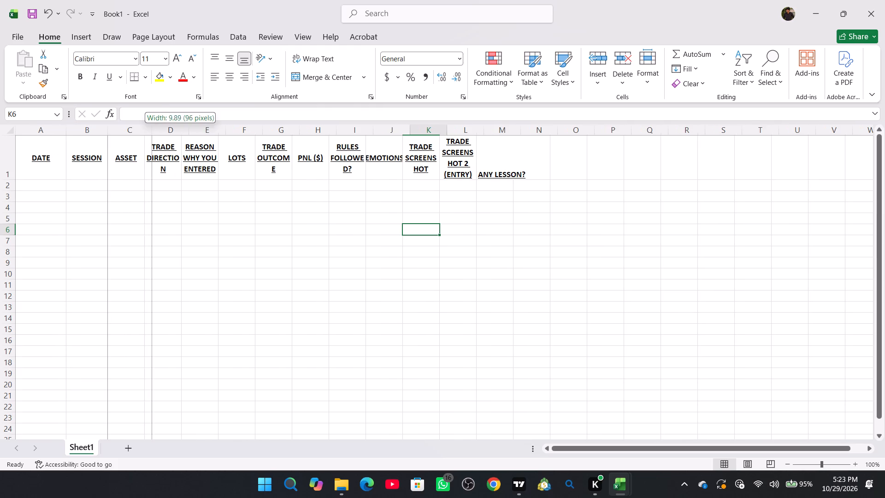
pyautogui.moveTo(152, 130); pyautogui.dragTo(153, 130)
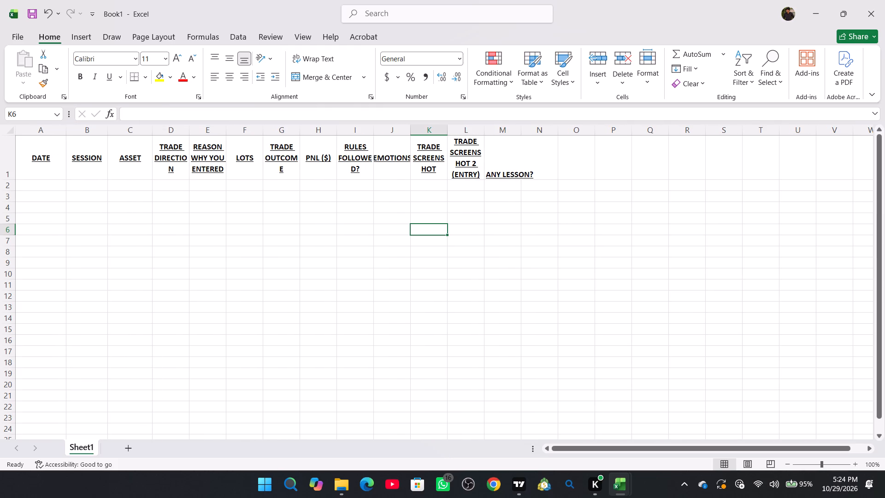
pyautogui.moveTo(188, 129); pyautogui.dragTo(195, 129)
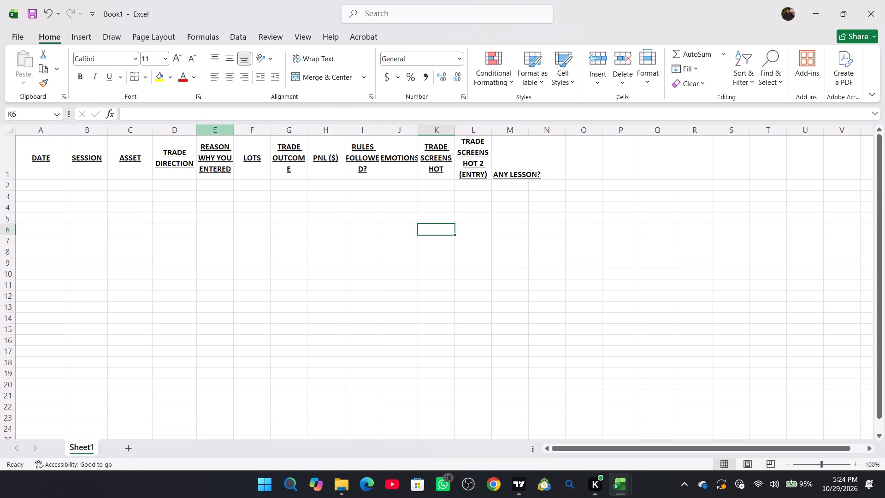
pyautogui.moveTo(231, 128); pyautogui.dragTo(266, 128)
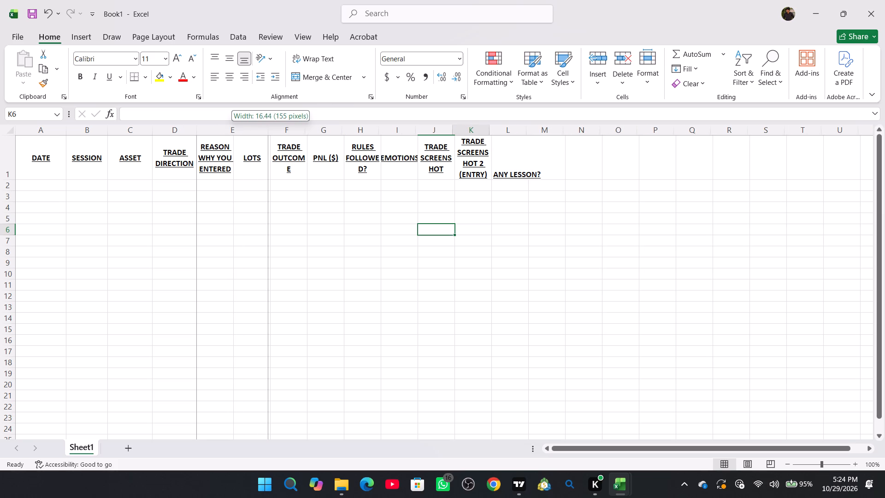
pyautogui.moveTo(266, 128); pyautogui.dragTo(267, 128)
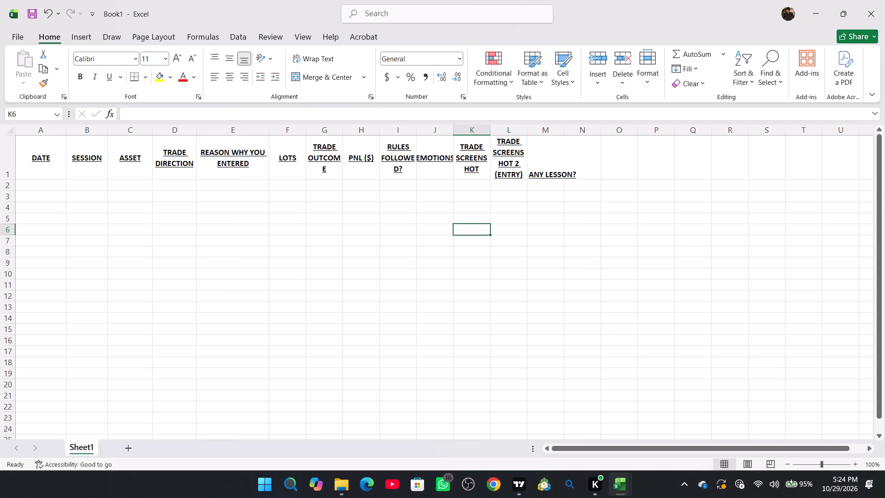
# Resize columns F to L to fit their headers, with TRADE SCREENSHOT and TRADE SCREENSHOT 2 (ENTRY) each on a single line.
pyautogui.moveTo(305, 127); pyautogui.dragTo(318, 127)
pyautogui.moveTo(353, 132); pyautogui.dragTo(364, 132)
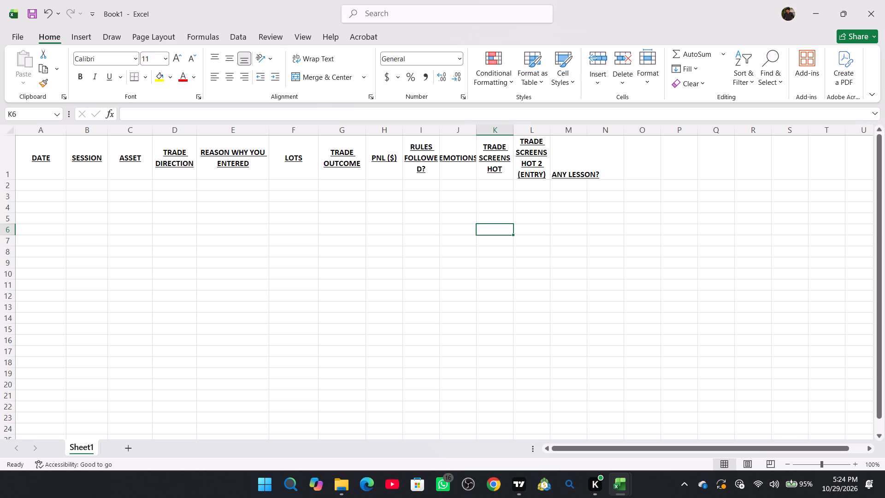
pyautogui.moveTo(403, 129); pyautogui.dragTo(399, 130)
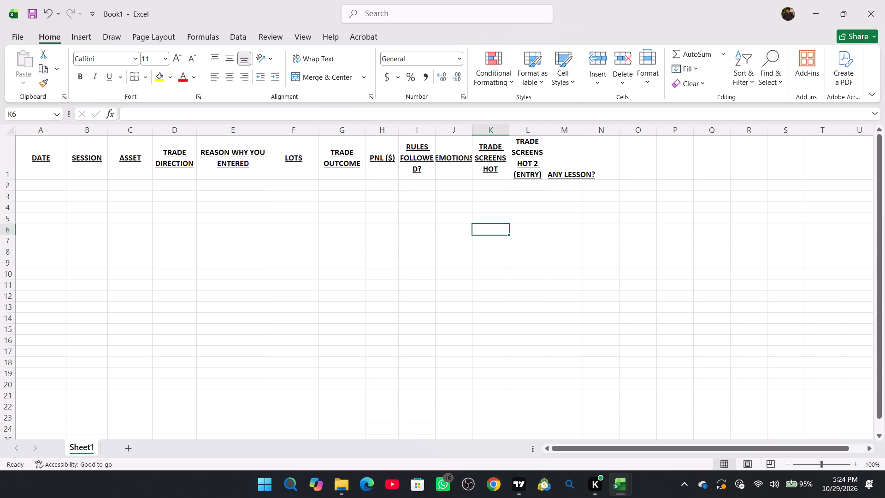
pyautogui.moveTo(434, 130); pyautogui.dragTo(456, 132)
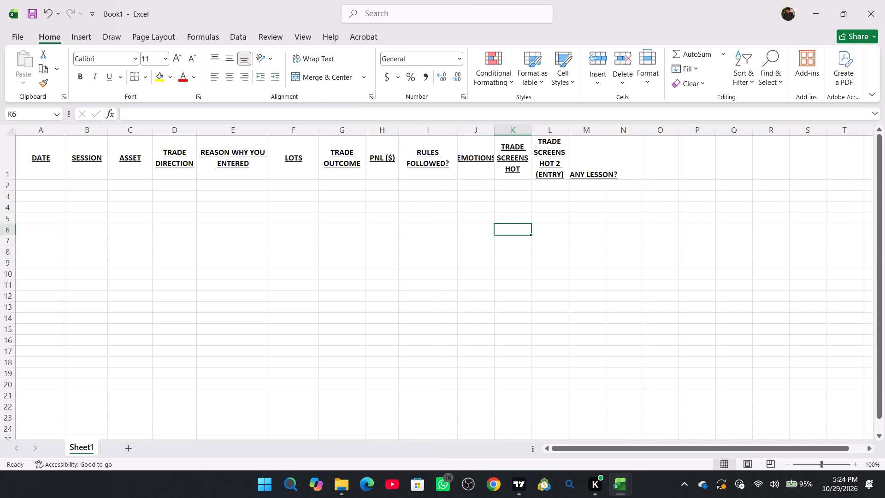
pyautogui.moveTo(457, 131); pyautogui.dragTo(451, 133)
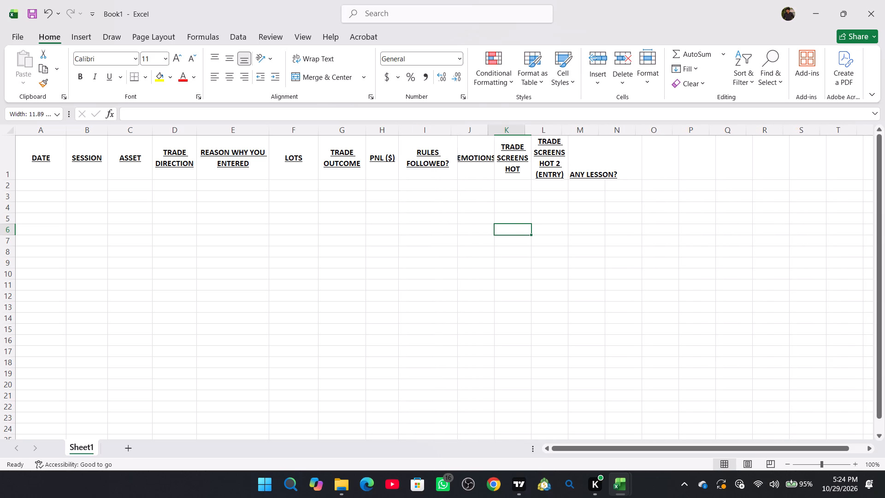
pyautogui.moveTo(488, 130); pyautogui.dragTo(503, 130)
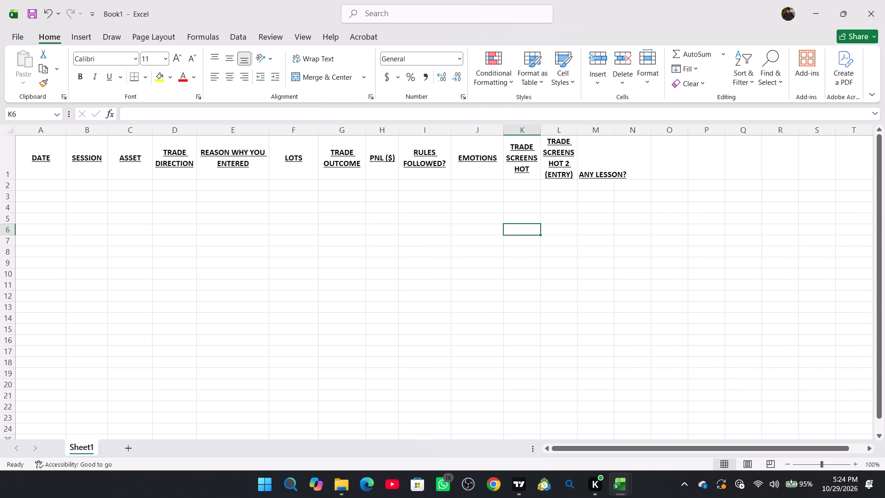
pyautogui.moveTo(503, 129); pyautogui.dragTo(494, 129)
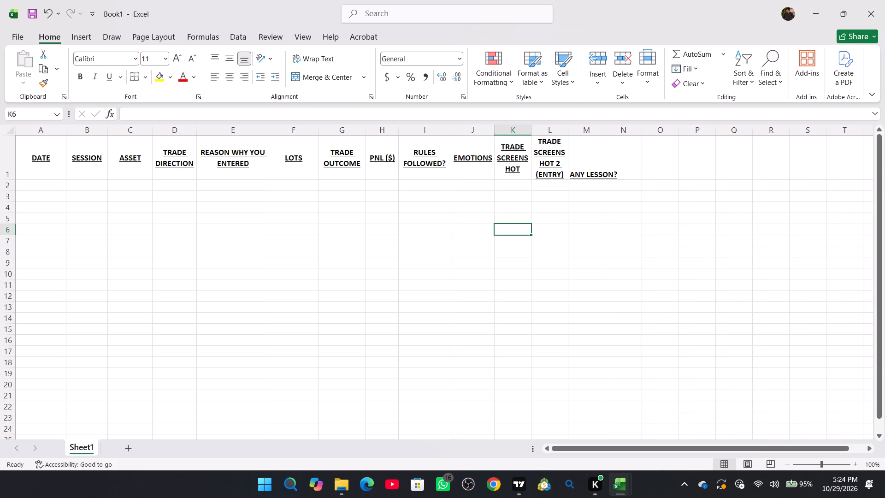
pyautogui.moveTo(532, 132); pyautogui.dragTo(596, 142)
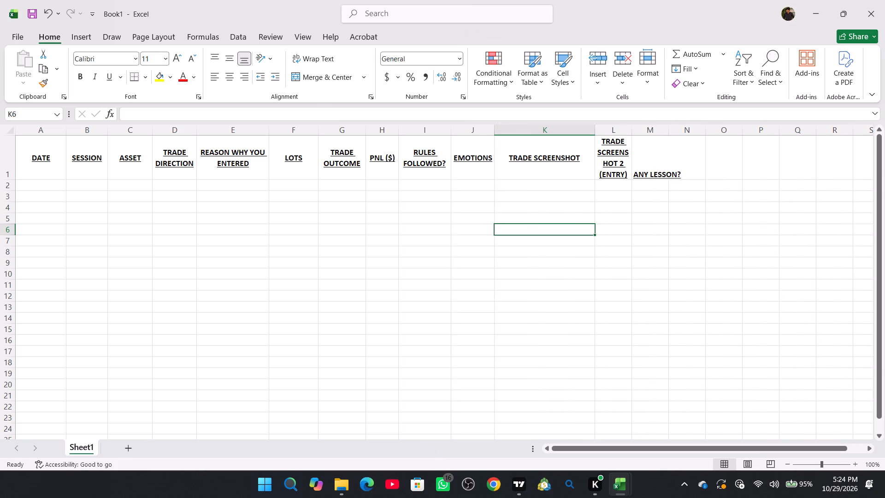
pyautogui.moveTo(633, 133); pyautogui.dragTo(728, 133)
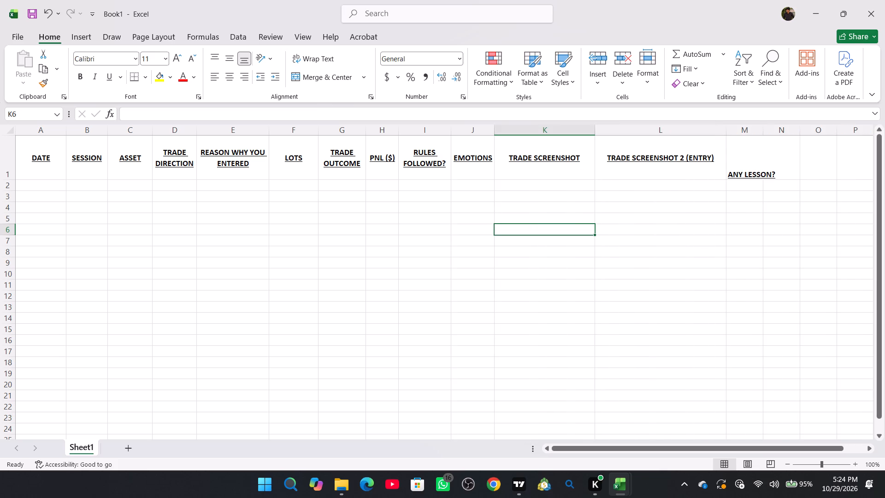
# Fine-tune the column widths: widen K, D, H and J, narrow F, and widen E until REASON WHY YOU ENTERED fits on one line.
pyautogui.moveTo(597, 128); pyautogui.dragTo(623, 137)
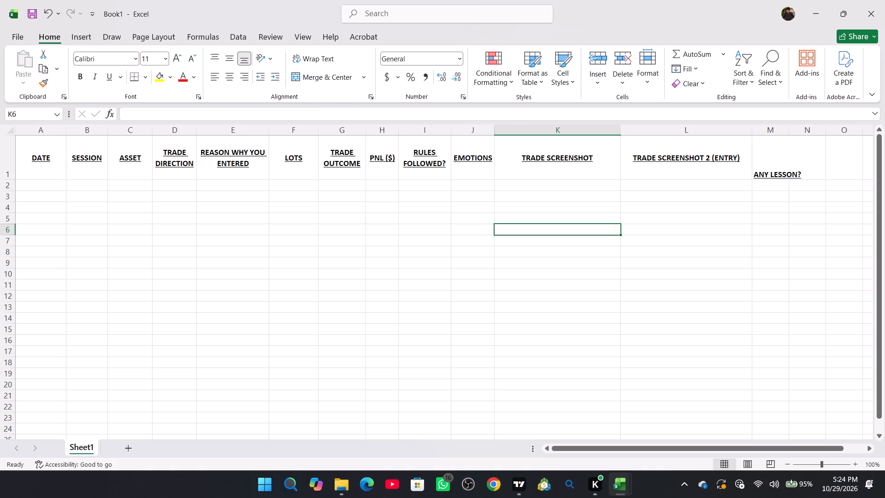
pyautogui.moveTo(269, 133); pyautogui.dragTo(291, 136)
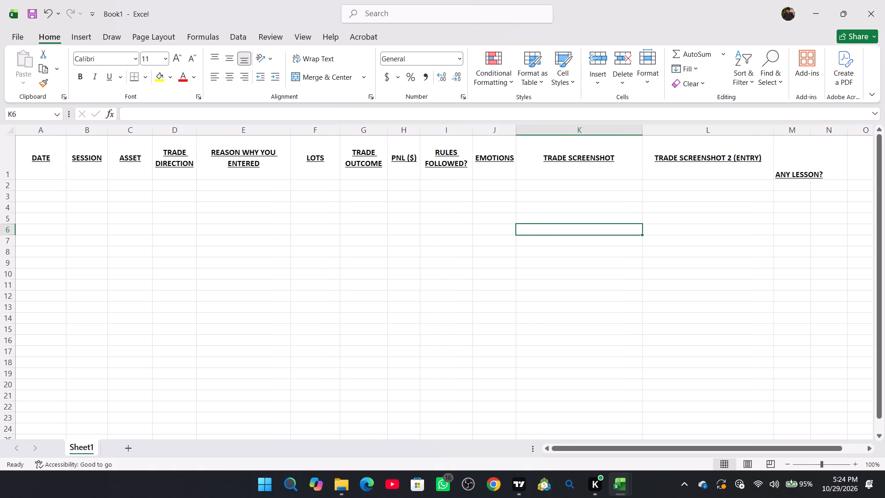
pyautogui.moveTo(340, 129); pyautogui.dragTo(327, 128)
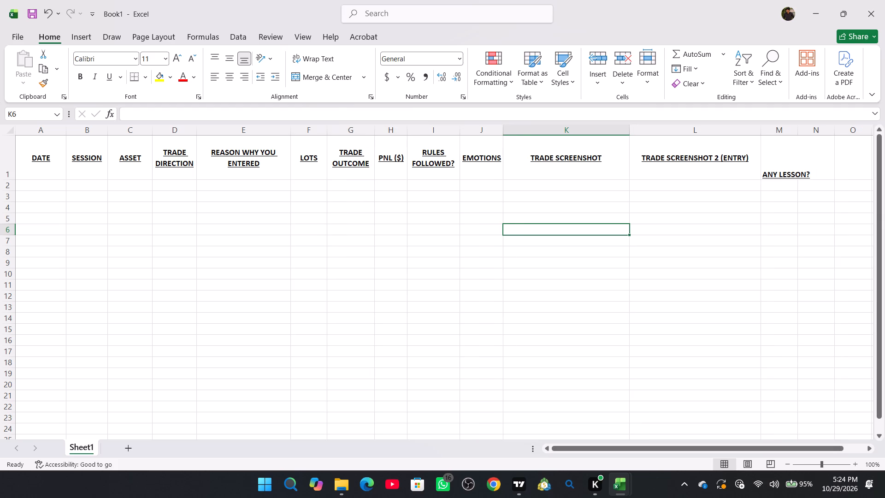
pyautogui.moveTo(289, 131); pyautogui.dragTo(313, 134)
pyautogui.moveTo(196, 134); pyautogui.dragTo(212, 135)
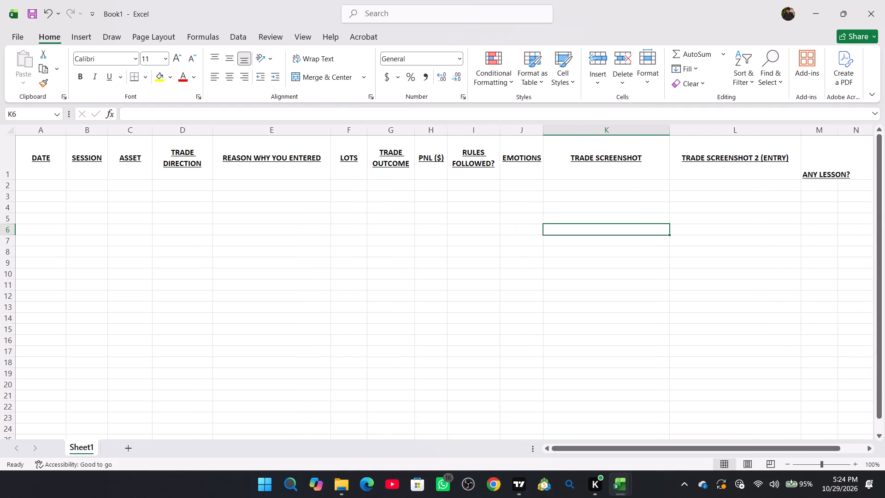
pyautogui.moveTo(448, 126); pyautogui.dragTo(460, 129)
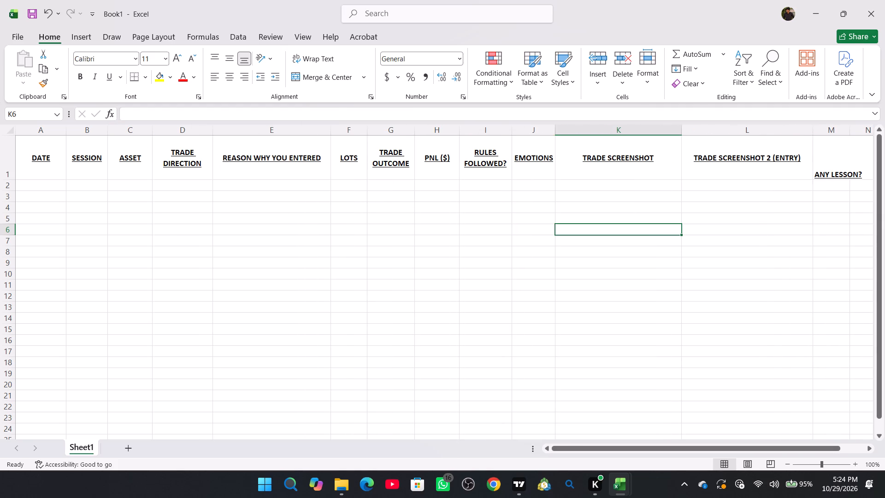
pyautogui.moveTo(556, 127); pyautogui.dragTo(571, 132)
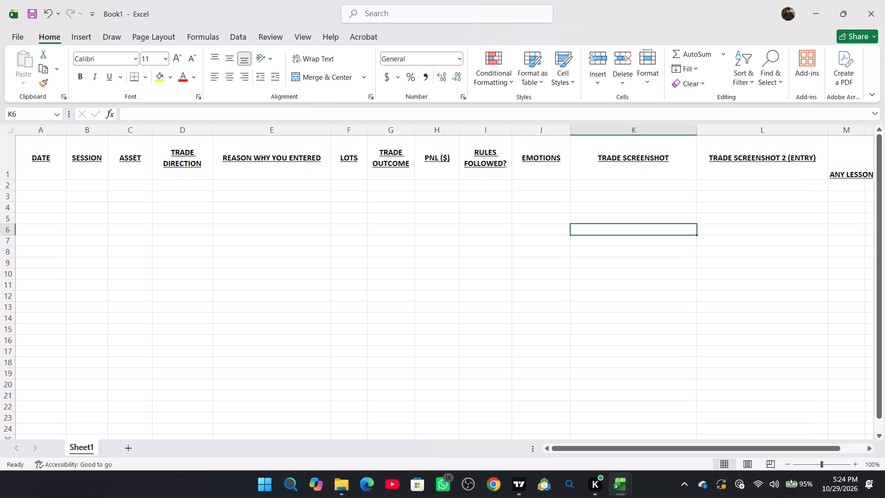
# Turn on text wrapping for the ANY LESSON? header in cell M1.
pyautogui.click(853, 143)
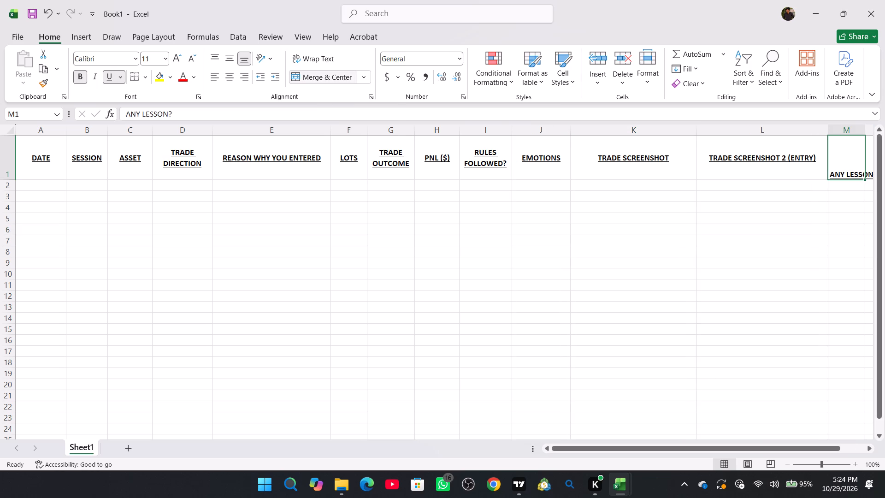
pyautogui.click(317, 59)
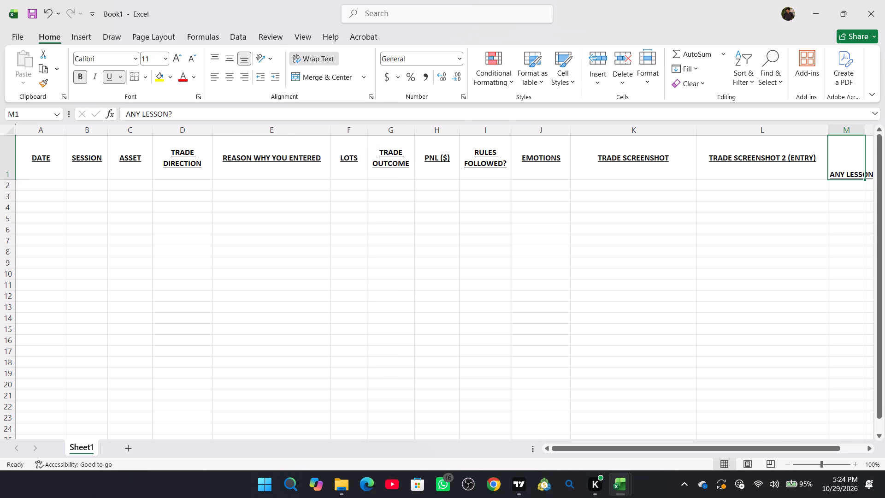
# Widen column M slightly and centre the ANY LESSON? header in cell M1.
pyautogui.click(840, 237)
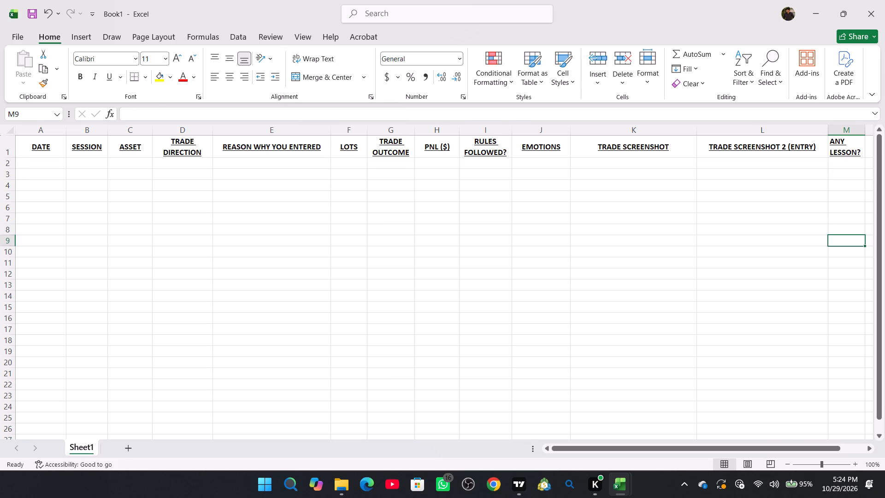
pyautogui.moveTo(880, 277); pyautogui.dragTo(870, 213)
pyautogui.moveTo(865, 129); pyautogui.dragTo(876, 129)
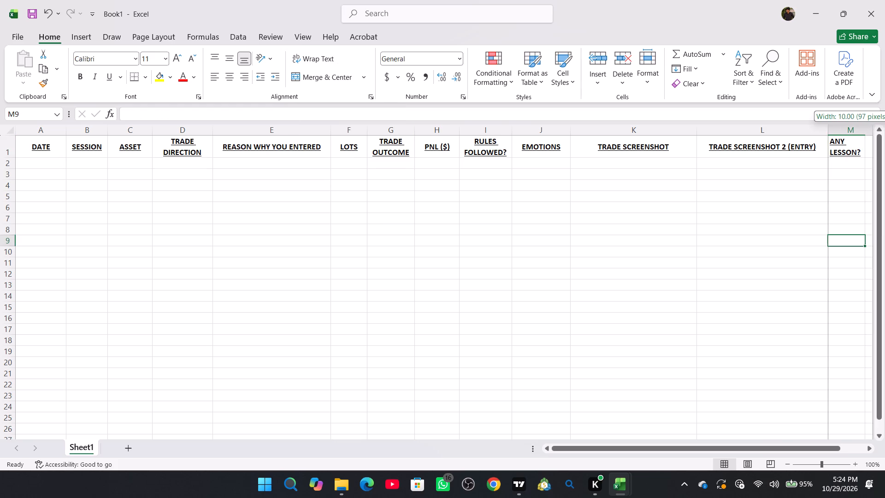
pyautogui.moveTo(876, 129); pyautogui.dragTo(879, 129)
pyautogui.click(860, 142)
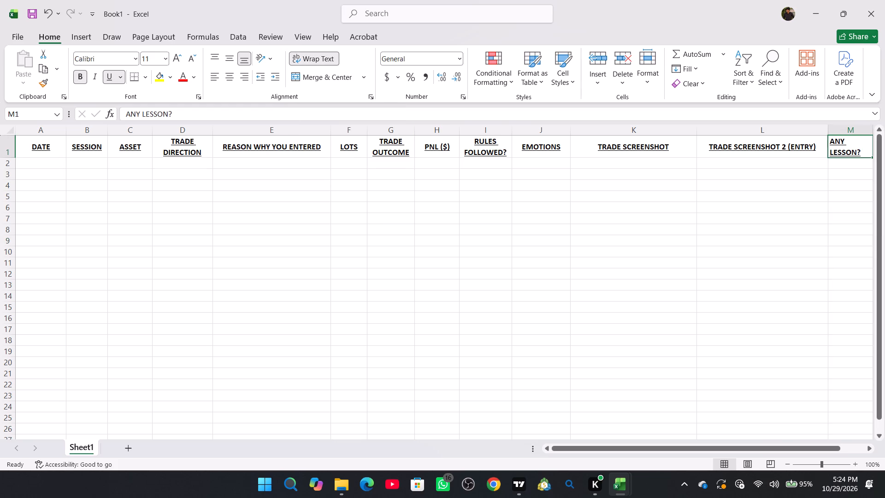
pyautogui.click(320, 78)
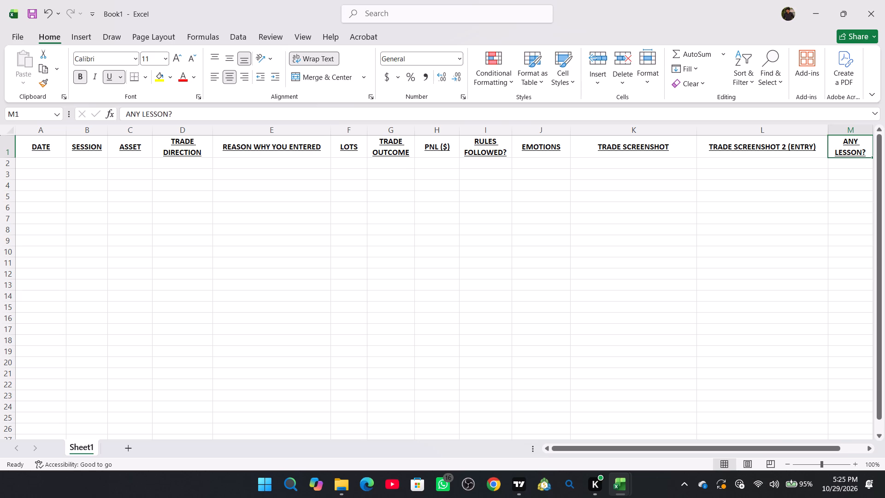
pyautogui.click(500, 296)
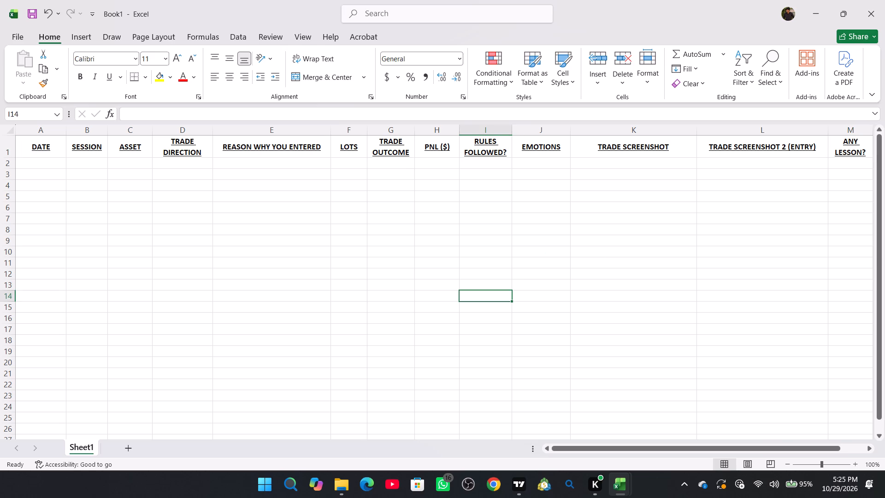
# Fill in row 2 with date 29/10/2026, session LONDON, asset XAUUSD and trade direction LONG.
pyautogui.doubleClick(42, 166)
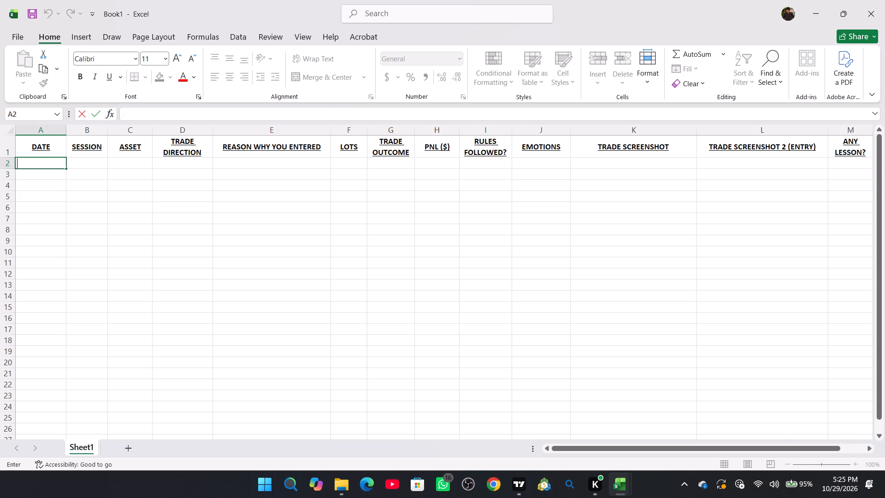
pyautogui.write('29')
pyautogui.write('/10/2026')
pyautogui.click(89, 166)
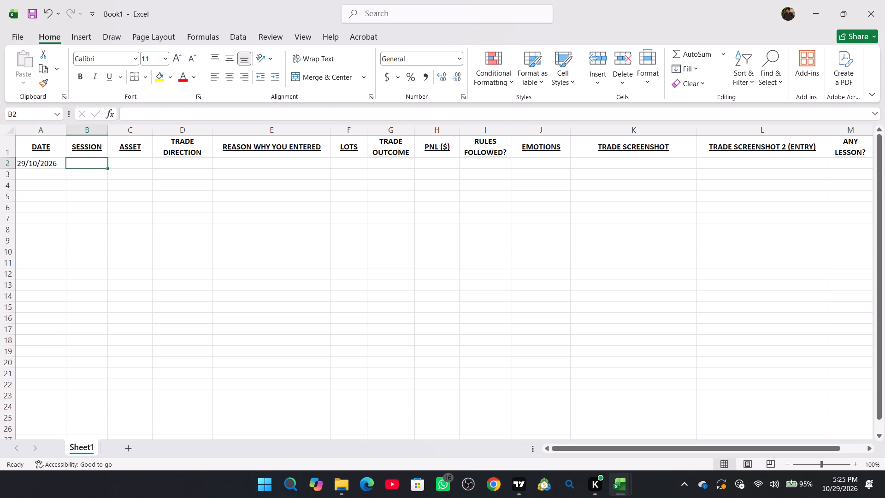
pyautogui.write('LONDIN')
pyautogui.press('BackSpace')
pyautogui.press('BackSpace')
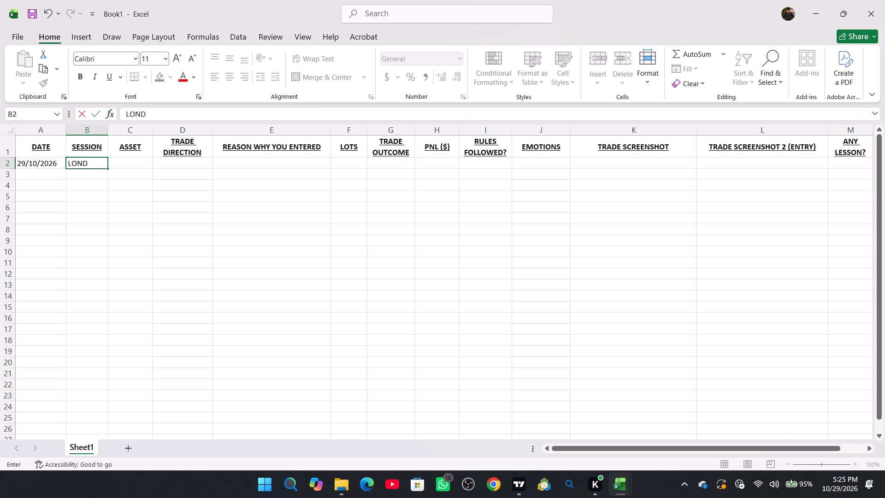
pyautogui.write('ON')
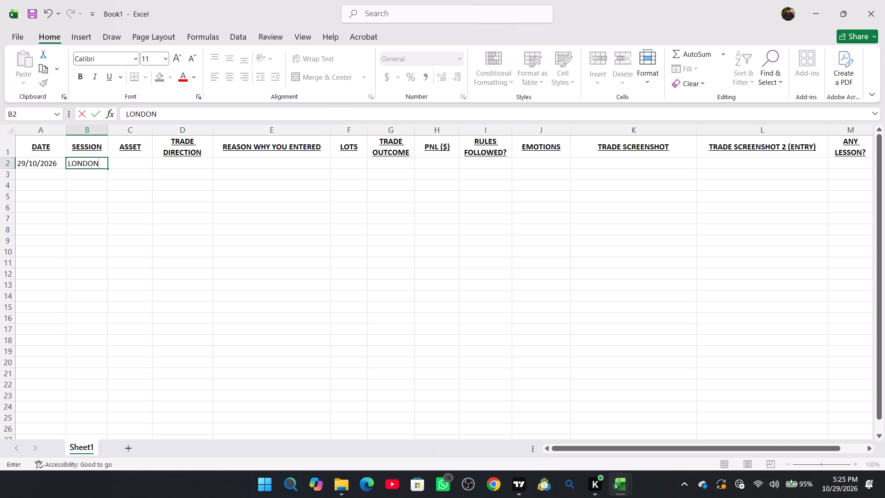
pyautogui.click(119, 164)
pyautogui.write('XAUUSD')
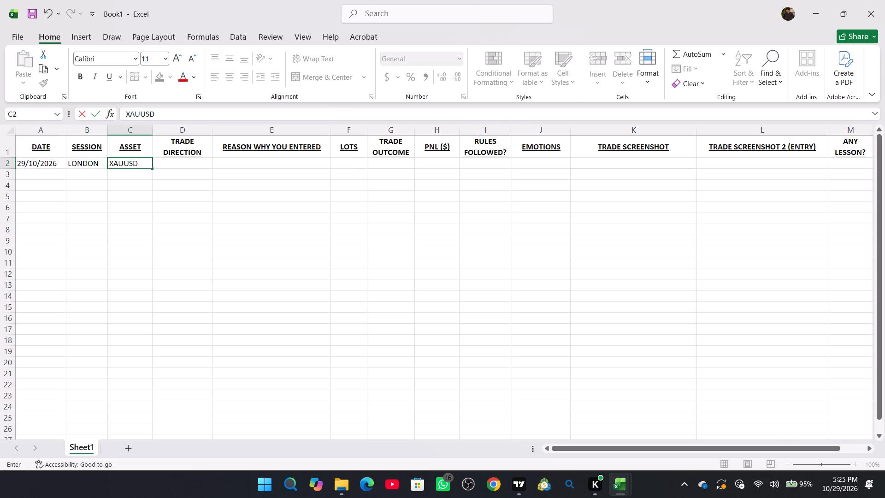
pyautogui.click(190, 168)
pyautogui.write('LONG')
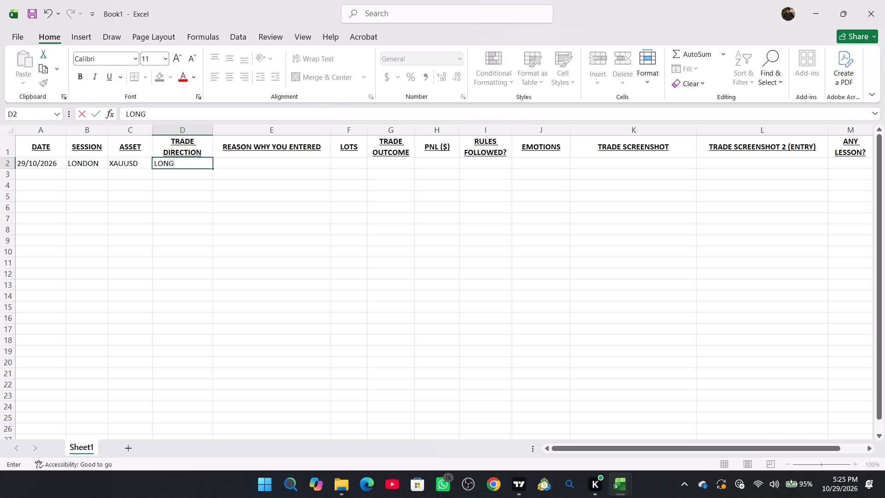
# Enter "H1 TJL2. ENTERED AFTER M5 CONFIRMATION" in E2 as the reason for entering the trade.
pyautogui.click(263, 164)
pyautogui.doubleClick(263, 161)
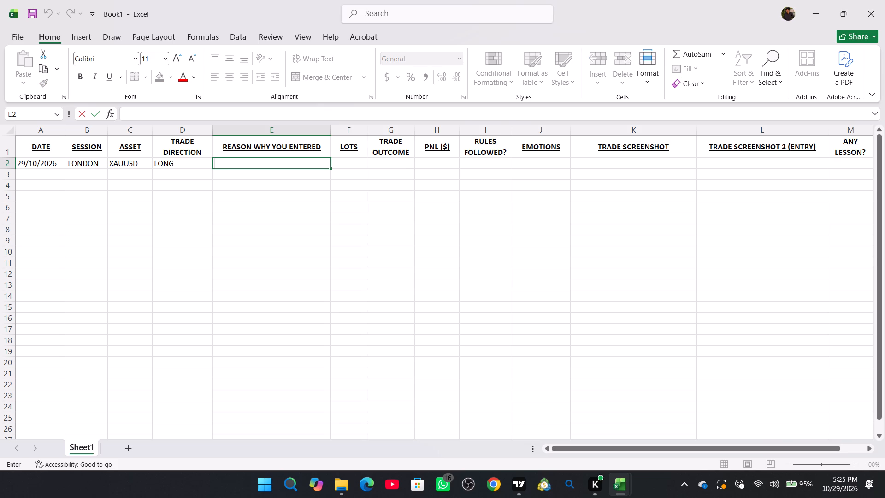
pyautogui.write('H1')
pyautogui.press('space')
pyautogui.write('TJLE')
pyautogui.press('BackSpace')
pyautogui.press('2')
pyautogui.write('. ENTERED AFTER M5 CONFIRMATION')
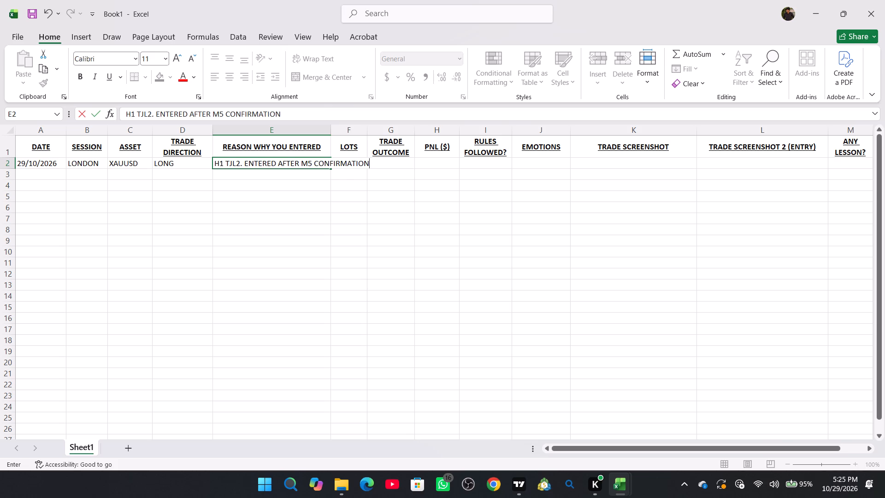
pyautogui.click(306, 261)
# Centre the entry reason in cell E2 and turn on text wrapping for it.
pyautogui.click(257, 160)
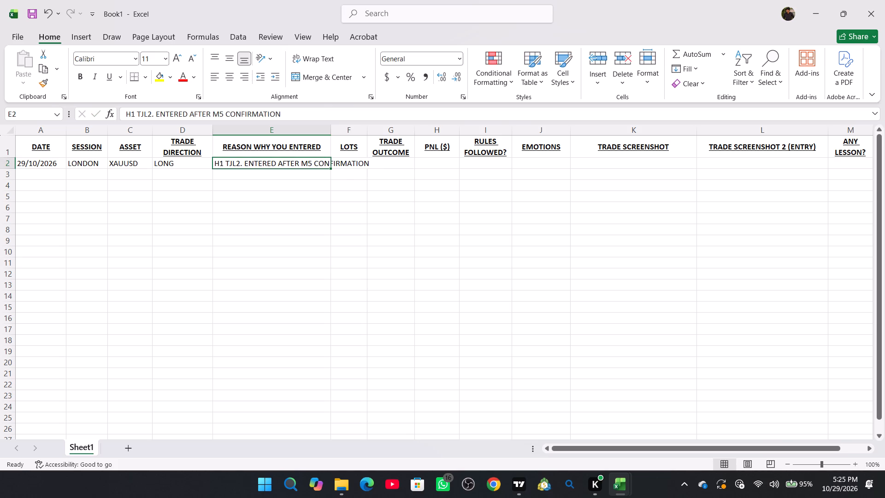
pyautogui.click(321, 71)
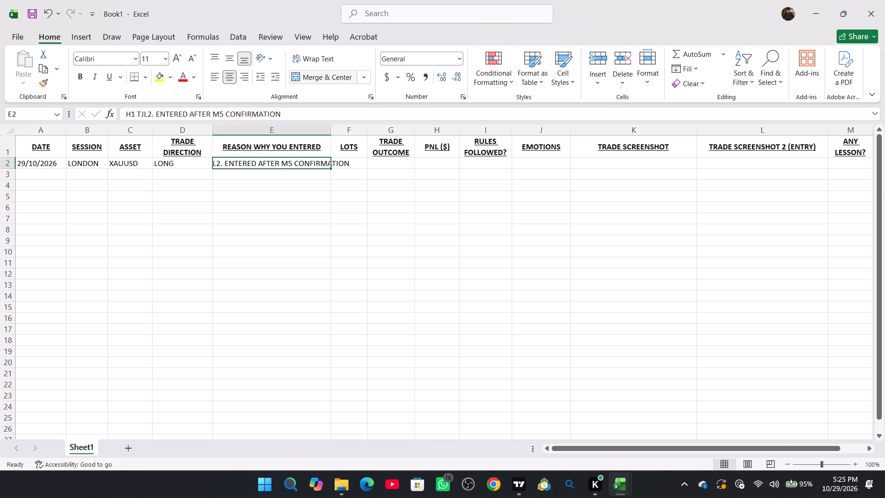
pyautogui.click(314, 60)
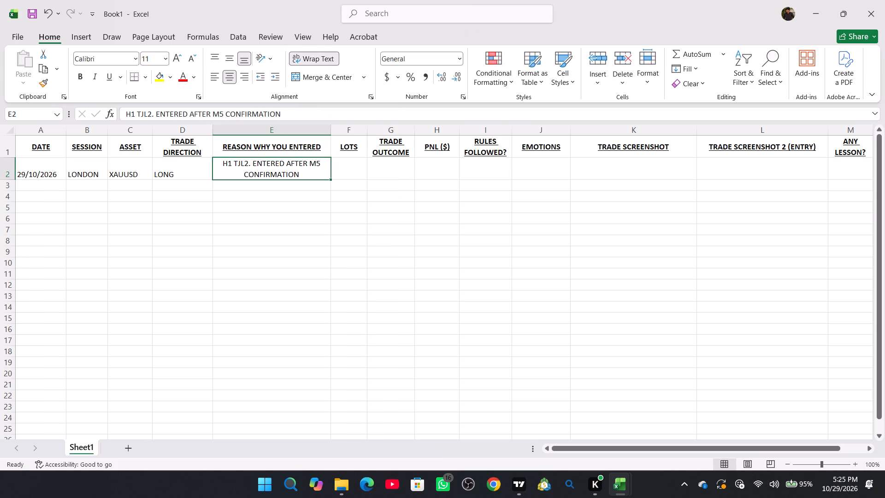
pyautogui.click(319, 256)
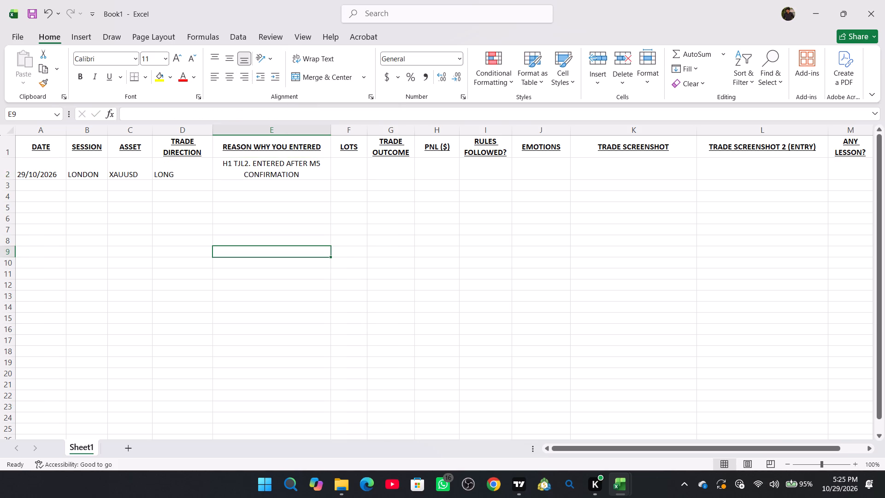
# Replace the full stop after TJL2 in cell E2 with a colon followed by a space.
pyautogui.doubleClick(253, 164)
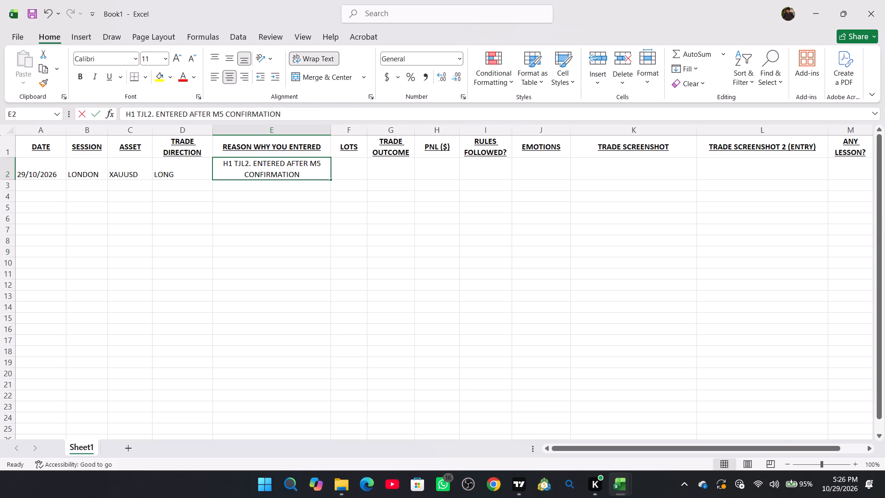
pyautogui.press('BackSpace')
pyautogui.press('BackSpace')
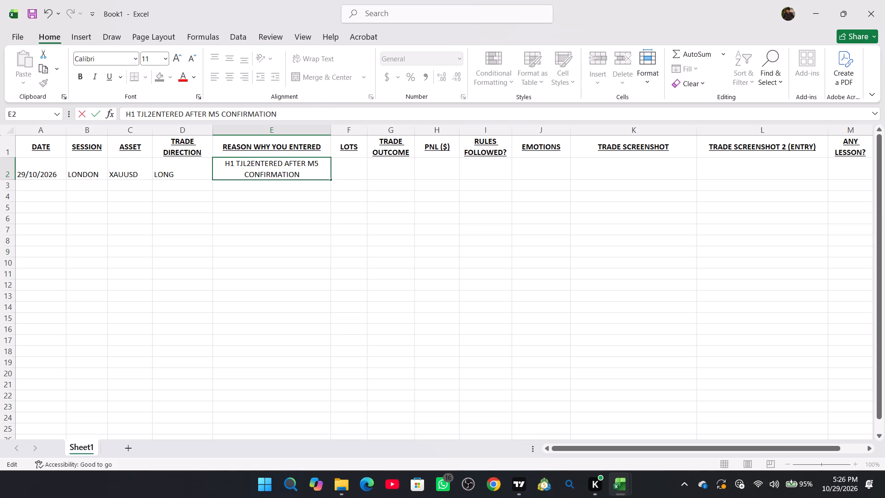
pyautogui.write(':')
pyautogui.press('space')
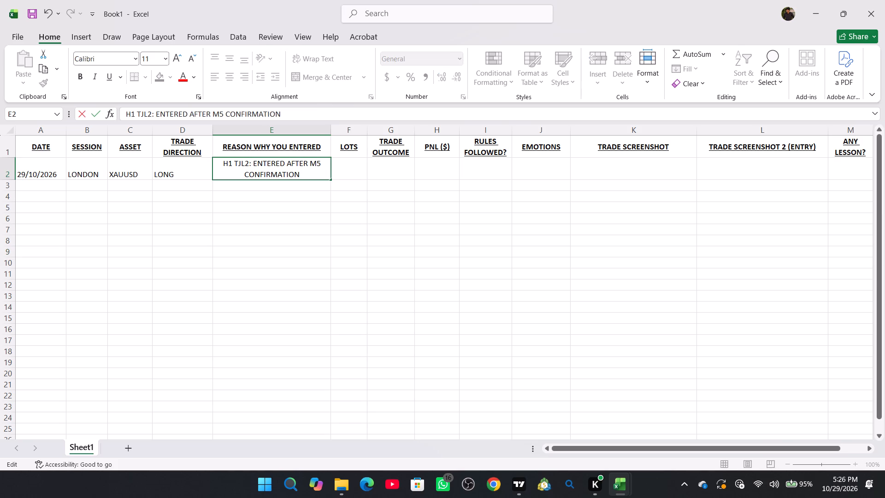
# Enter 0.03 as the lot size in cell F2.
pyautogui.doubleClick(348, 170)
pyautogui.write('0.0')
pyautogui.press('3')
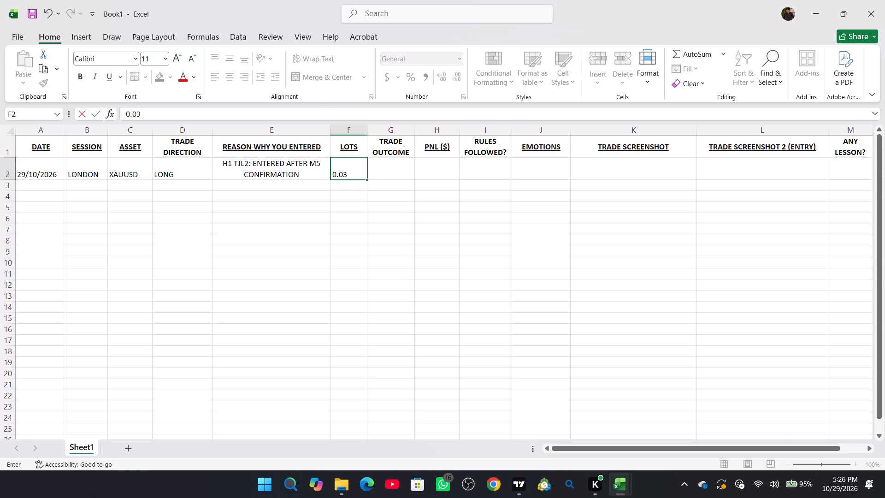
# Enter "EXIT AT 1:1 SINCE THE PRICE HAS TAPPED THE M5 TJL1 WHICH ALIGNED WITH THE FIB ZONE" as the trade outcome in G2.
pyautogui.click(390, 174)
pyautogui.doubleClick(387, 169)
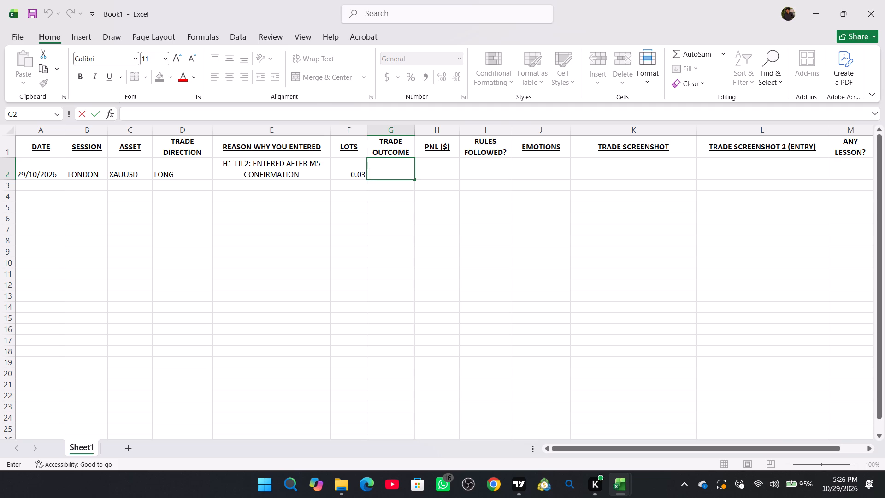
pyautogui.write('EXIT AT')
pyautogui.press('space')
pyautogui.write('1:')
pyautogui.write('1 DUE')
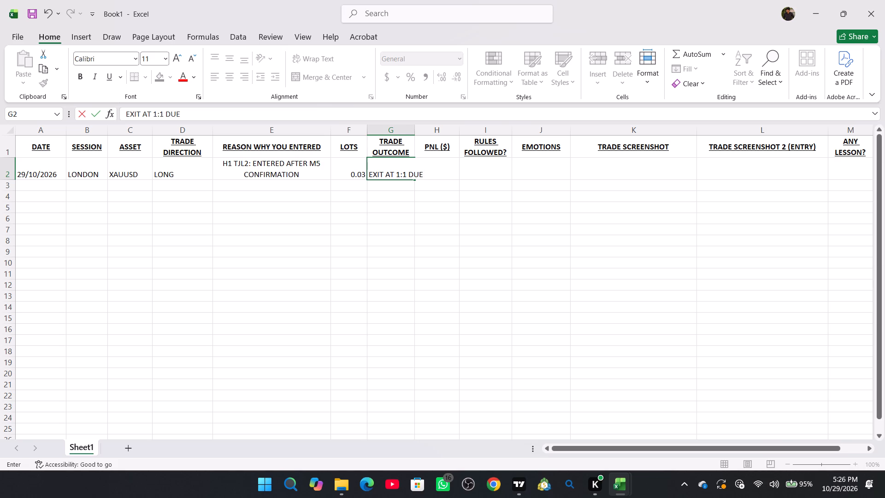
pyautogui.press('BackSpace')
pyautogui.press('BackSpace')
pyautogui.press('BackSpace')
pyautogui.write('SINCE')
pyautogui.press('space')
pyautogui.write('THE PRICE HAS TAPPED THE')
pyautogui.press('space')
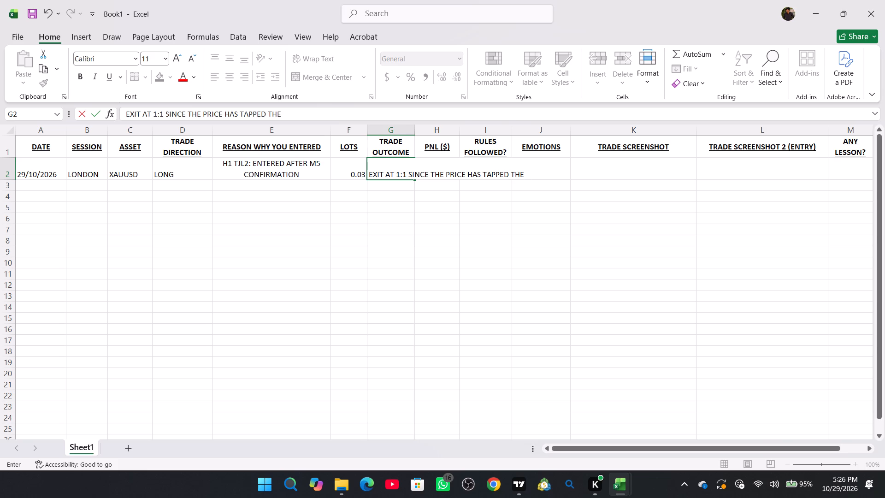
pyautogui.write('M5 TJL')
pyautogui.press('1')
pyautogui.press('space')
pyautogui.write('WHI')
pyautogui.write('CH ALIG')
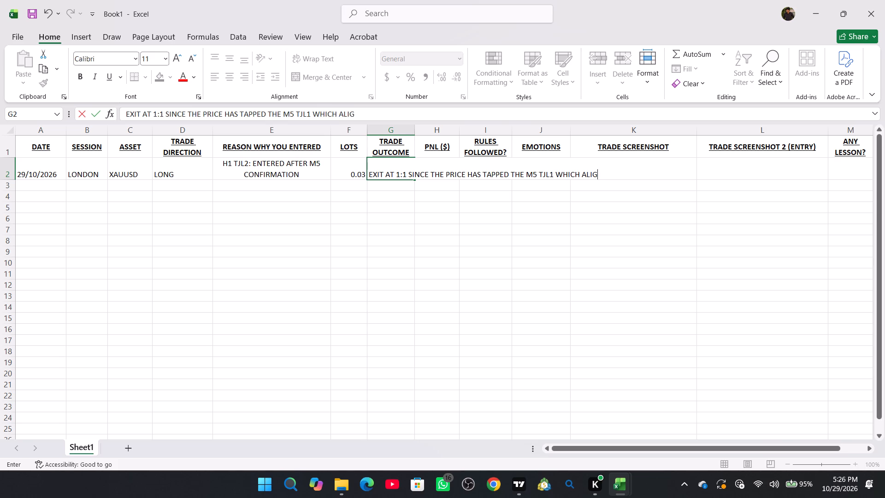
pyautogui.write('NED WITH THE FI')
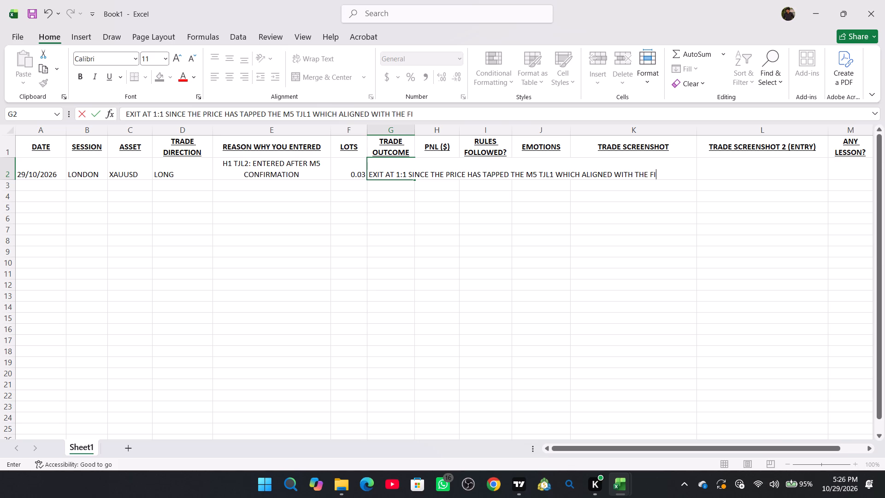
pyautogui.write('B O')
pyautogui.press('BackSpace')
pyautogui.write('ZOND')
pyautogui.press('BackSpace')
pyautogui.press('e')
pyautogui.click(386, 245)
# Turn on text wrapping for the trade outcome in cell G2.
pyautogui.click(384, 165)
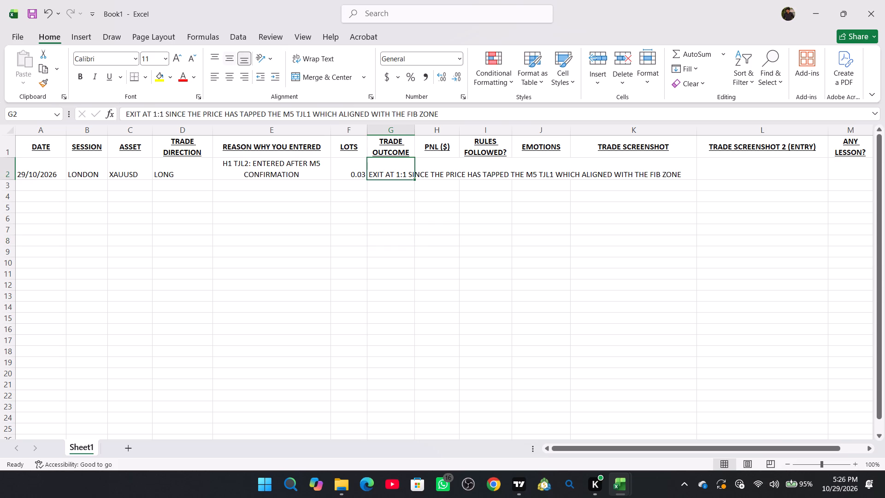
pyautogui.click(315, 56)
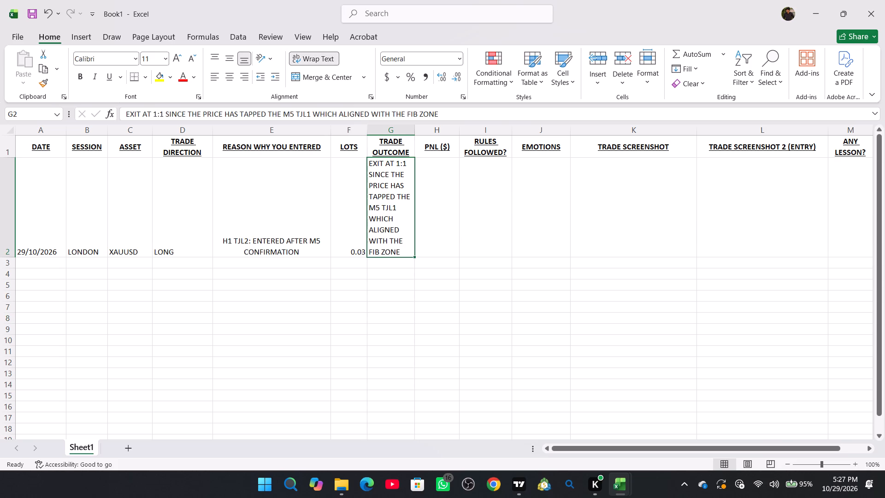
# Widen the TRADE OUTCOME column G to a little more than double its width.
pyautogui.moveTo(416, 143); pyautogui.dragTo(425, 144)
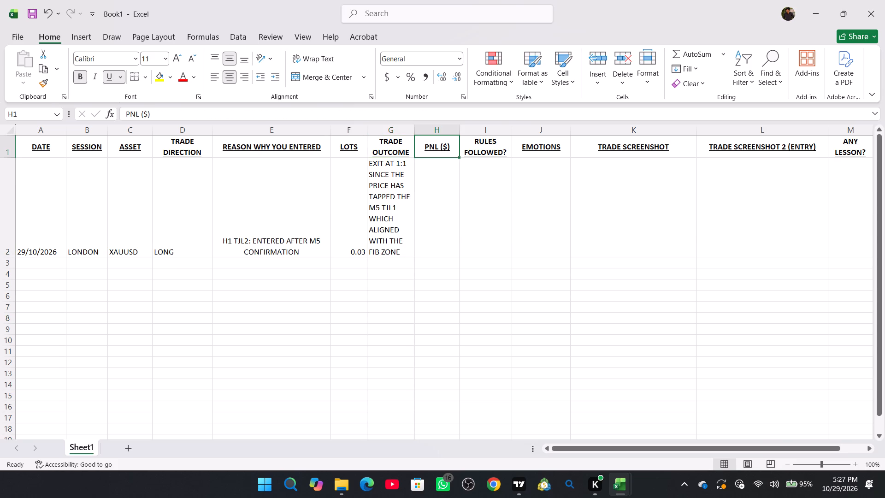
pyautogui.moveTo(414, 129); pyautogui.dragTo(460, 136)
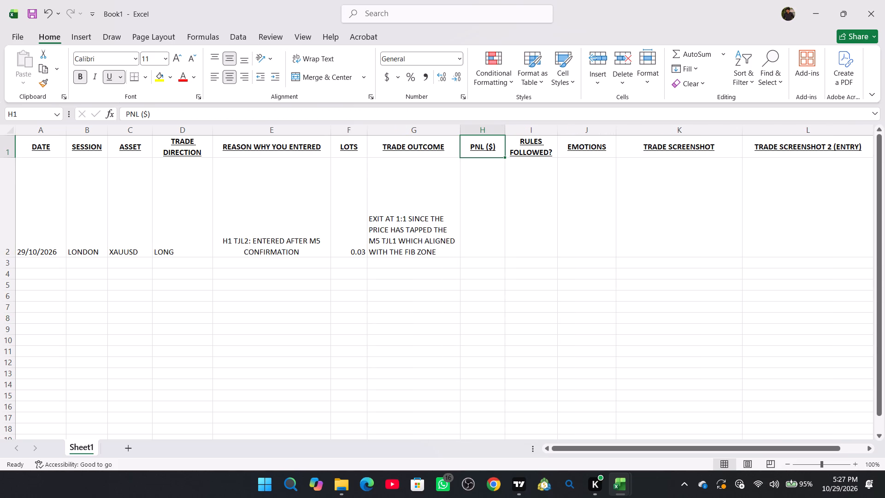
pyautogui.moveTo(460, 129); pyautogui.dragTo(461, 129)
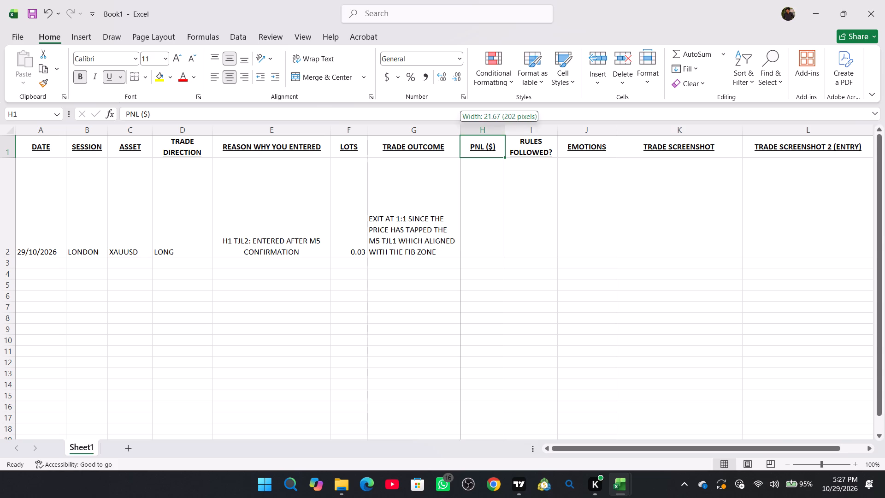
pyautogui.moveTo(461, 129); pyautogui.dragTo(477, 131)
# Apply Merge & Center to the trade outcome text in cell G2.
pyautogui.click(403, 183)
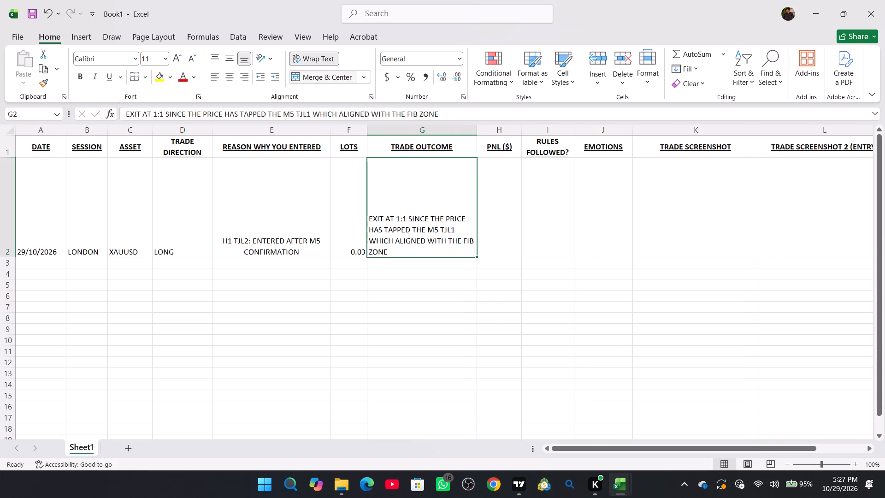
pyautogui.click(318, 78)
pyautogui.click(388, 280)
# Centre the trade entries in A2:G2 both horizontally and vertically.
pyautogui.click(236, 163)
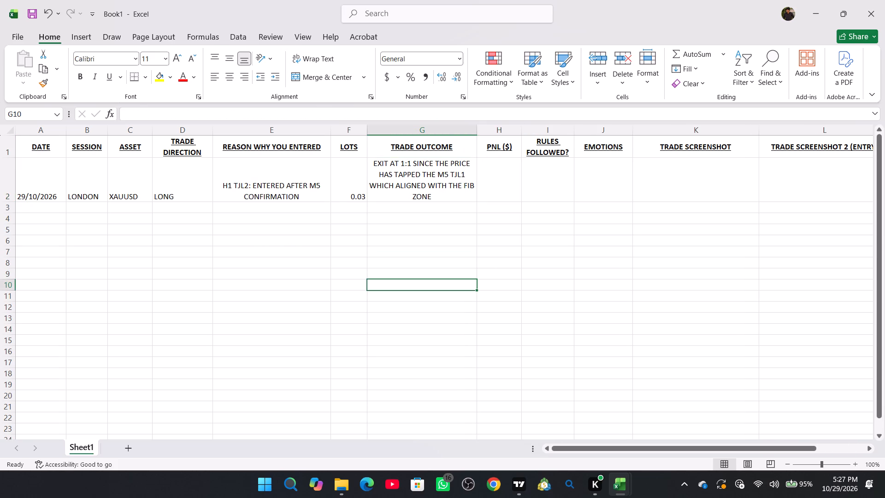
pyautogui.moveTo(31, 168); pyautogui.dragTo(321, 165)
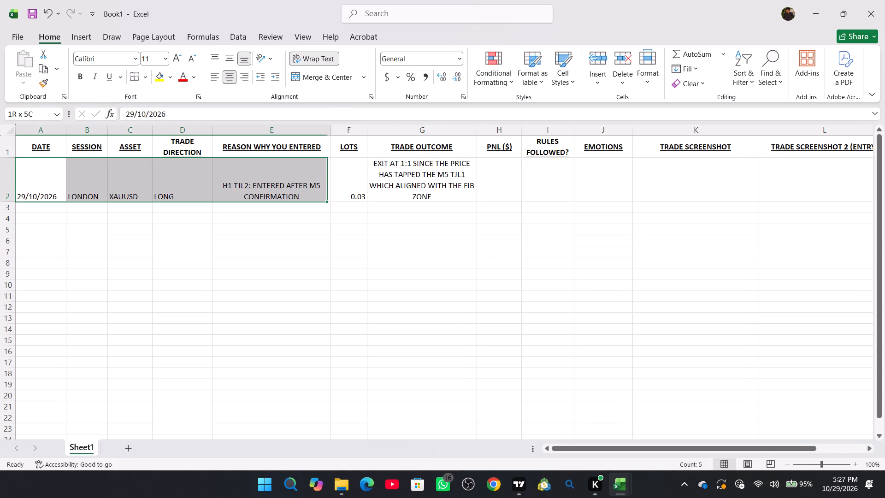
pyautogui.moveTo(321, 165); pyautogui.dragTo(438, 165)
pyautogui.click(227, 77)
pyautogui.click(227, 62)
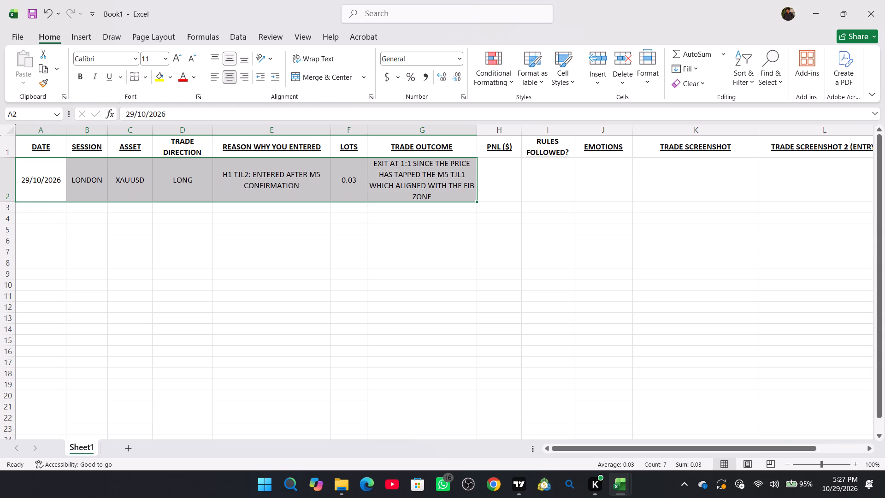
pyautogui.click(361, 273)
# Fill in H2:J2 of the trade record with PNL 24.63, rules followed YES and emotions NEUTRAL.
pyautogui.doubleClick(502, 168)
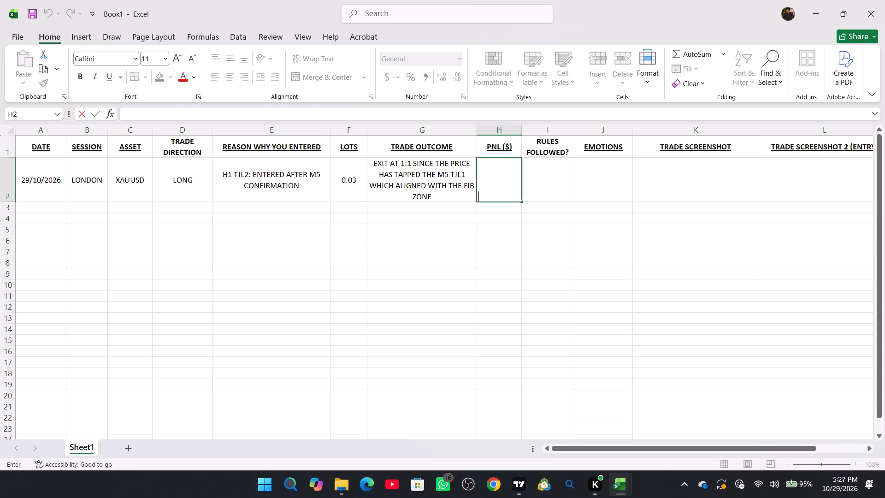
pyautogui.write('24.63')
pyautogui.doubleClick(546, 179)
pyautogui.write('YES')
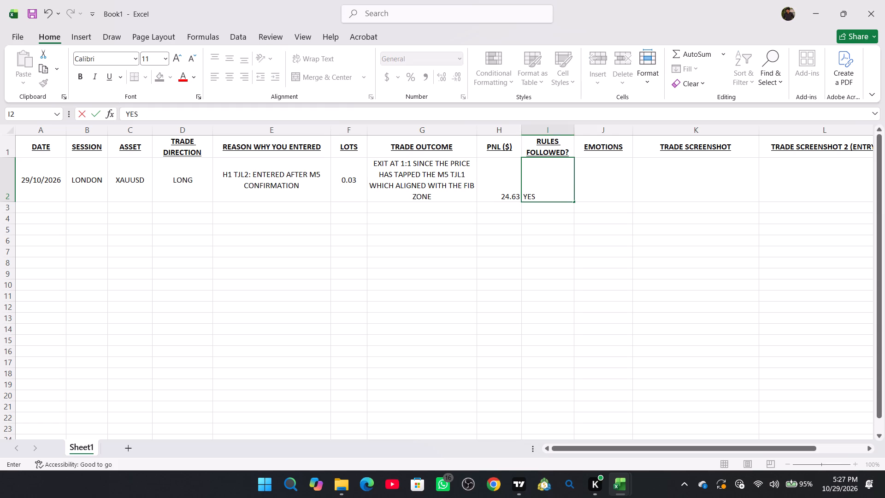
pyautogui.doubleClick(606, 179)
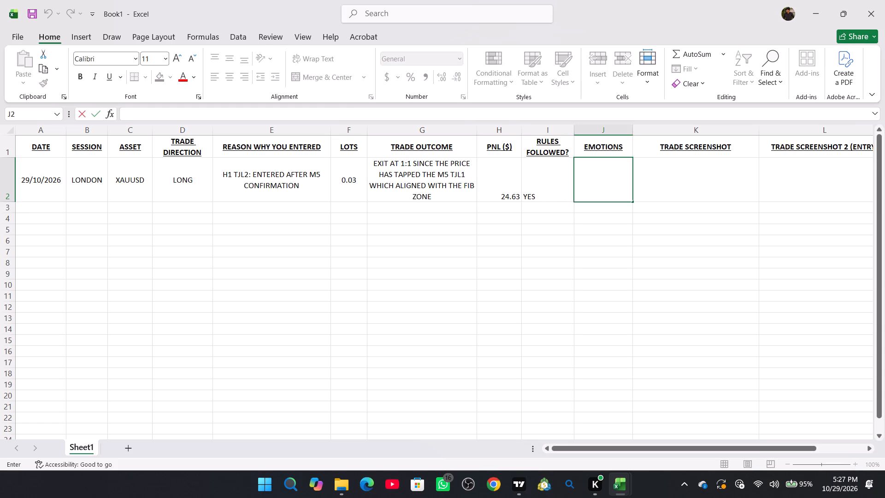
pyautogui.press('n')
pyautogui.press('e')
pyautogui.write('UTRAL')
pyautogui.click(661, 190)
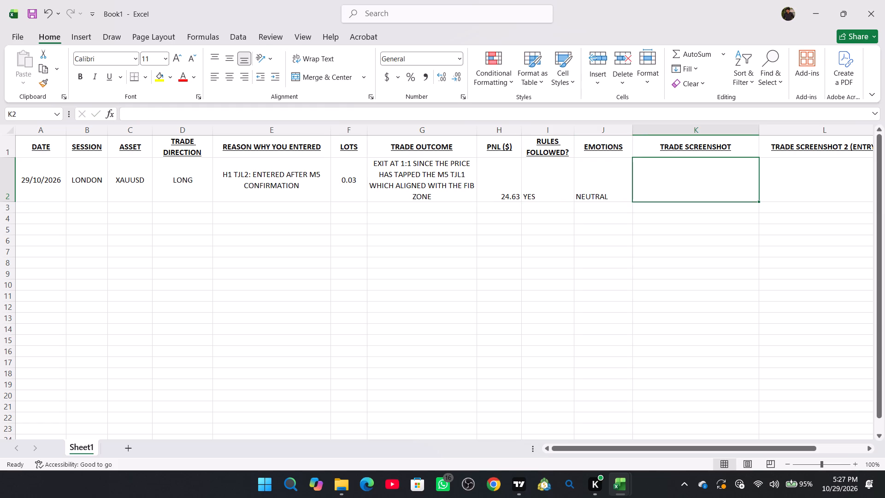
# Switch to File Explorer and move today's two XAUUSD chart images from Downloads into the TRADES SCREENSHOTS folder.
pyautogui.click(345, 480)
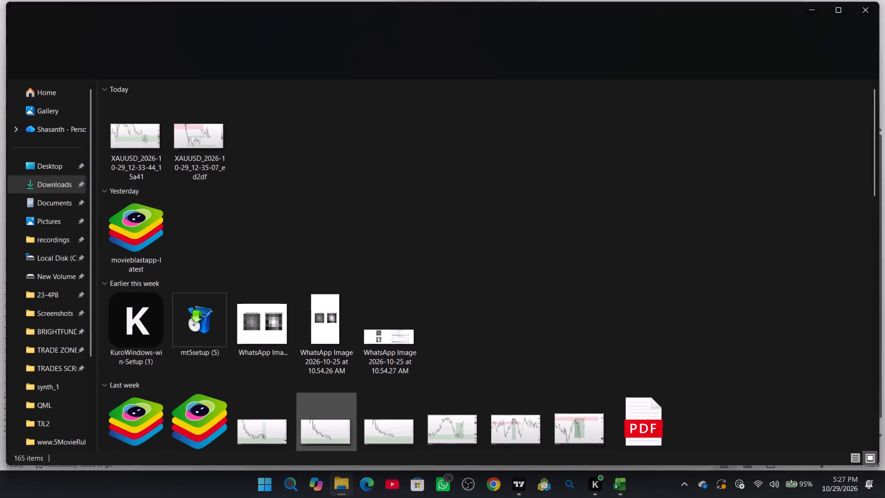
pyautogui.keyDown('ctrl'); pyautogui.click(103, 141); pyautogui.keyUp('ctrl')
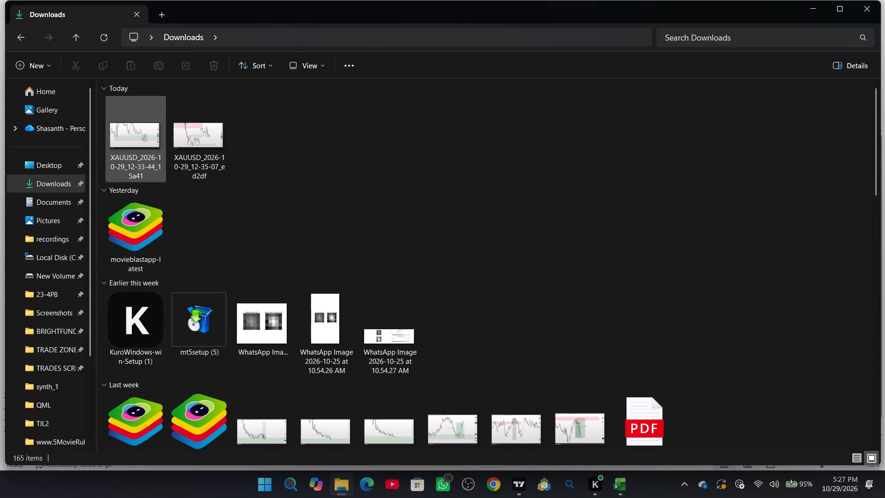
pyautogui.keyDown('ctrl'); pyautogui.click(133, 145); pyautogui.keyUp('ctrl')
pyautogui.keyDown('ctrl'); pyautogui.click(191, 151); pyautogui.keyUp('ctrl')
pyautogui.hotkey('ctrl', 'x')
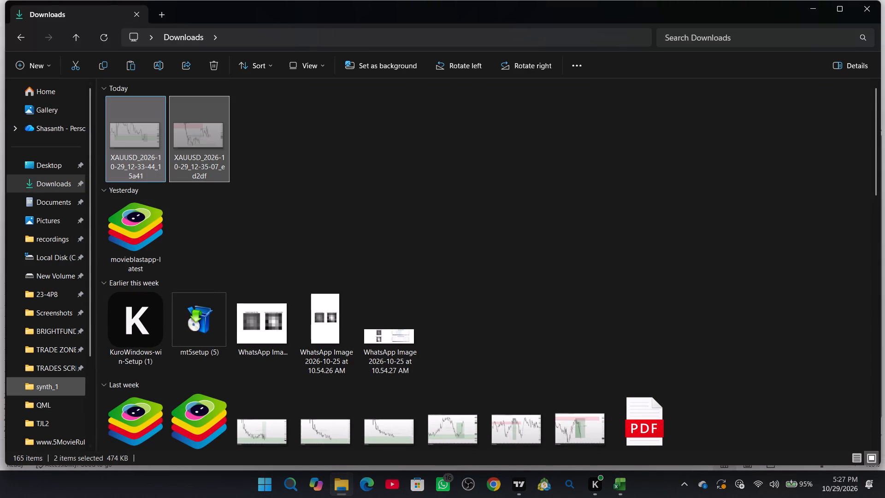
pyautogui.click(55, 367)
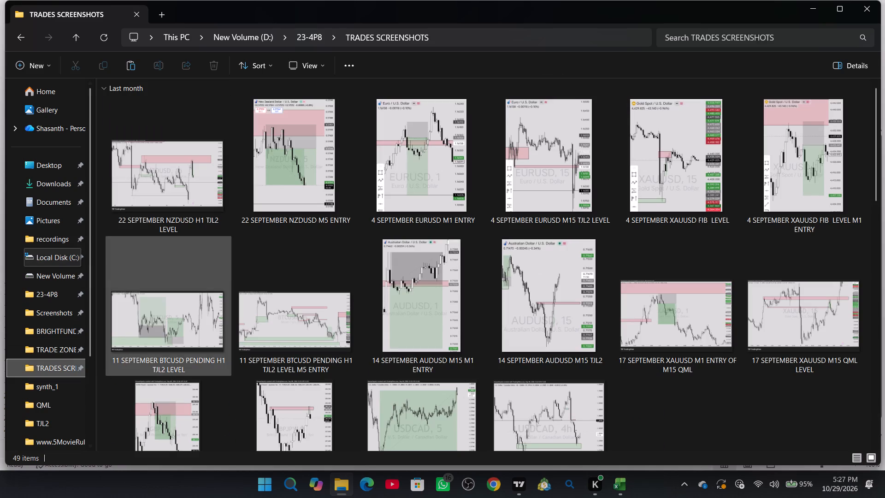
pyautogui.click(48, 354)
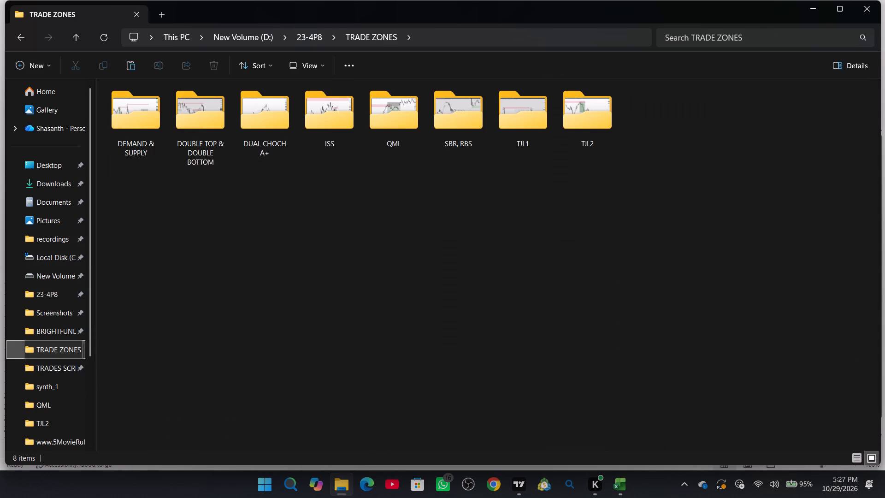
pyautogui.click(65, 368)
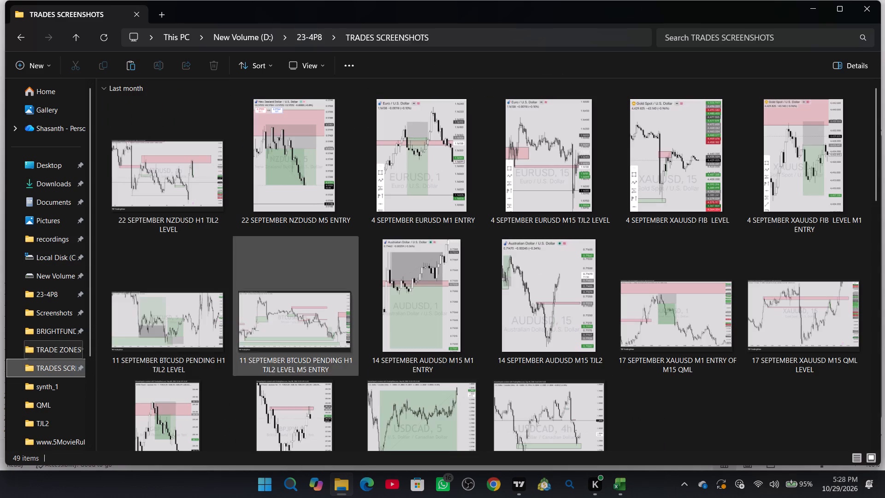
pyautogui.rightClick(711, 417)
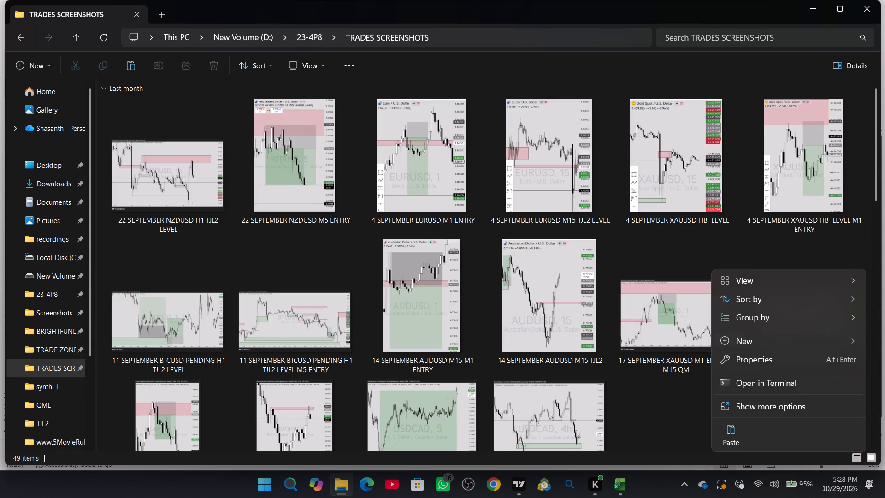
pyautogui.click(732, 436)
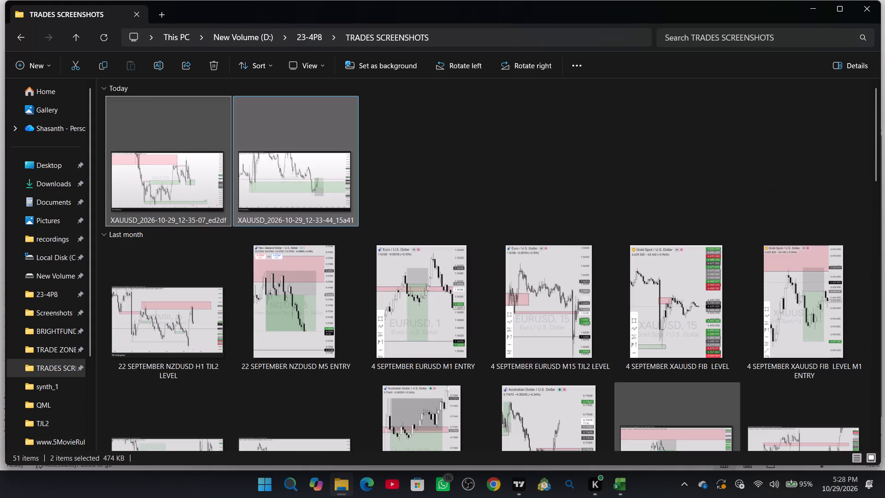
# Rename the image XAUUSD_2026-10-29_12-35-07_ed2df as "29 OCTOBER XAUUSD H1 TJL2 LEVEL".
pyautogui.rightClick(179, 177)
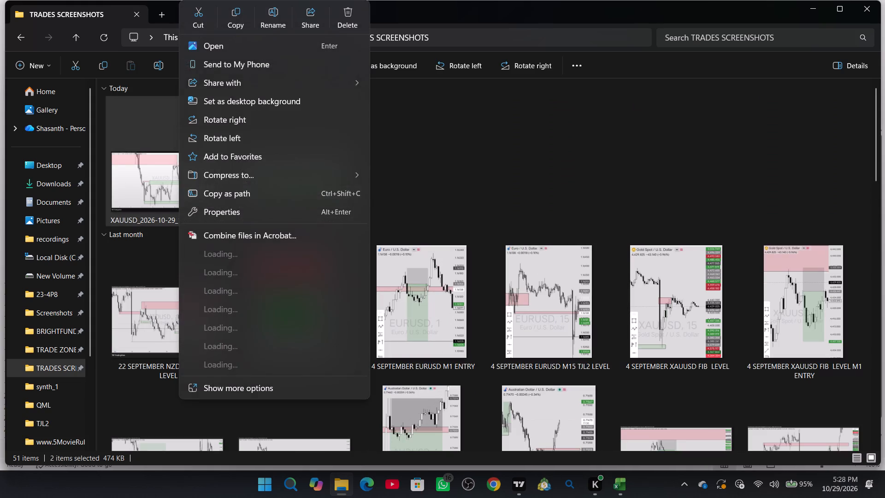
pyautogui.click(556, 159)
pyautogui.rightClick(169, 174)
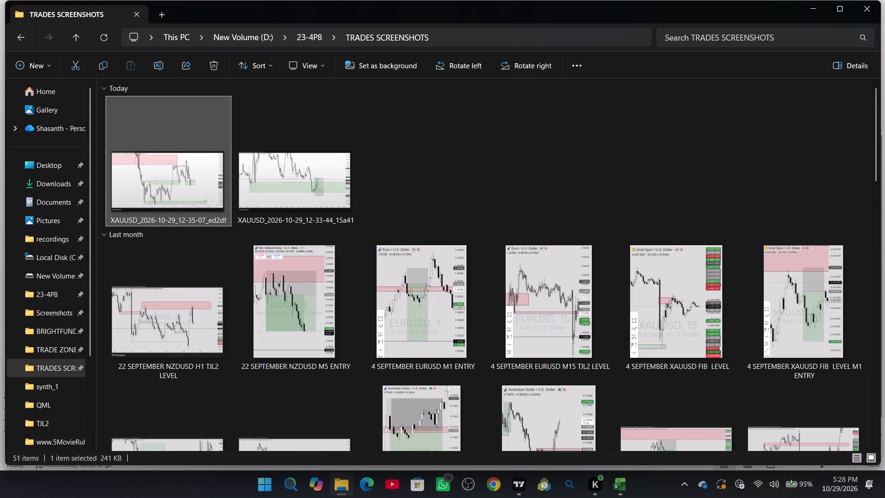
pyautogui.click(265, 13)
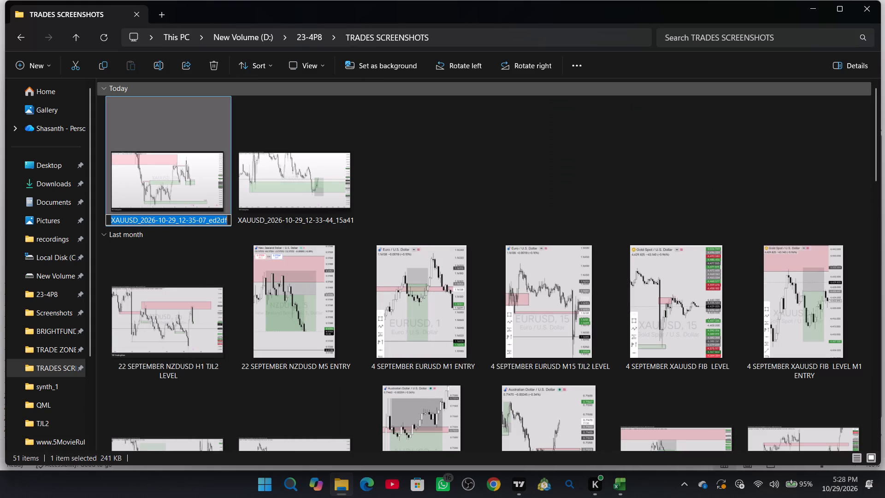
pyautogui.write('20')
pyautogui.press('BackSpace')
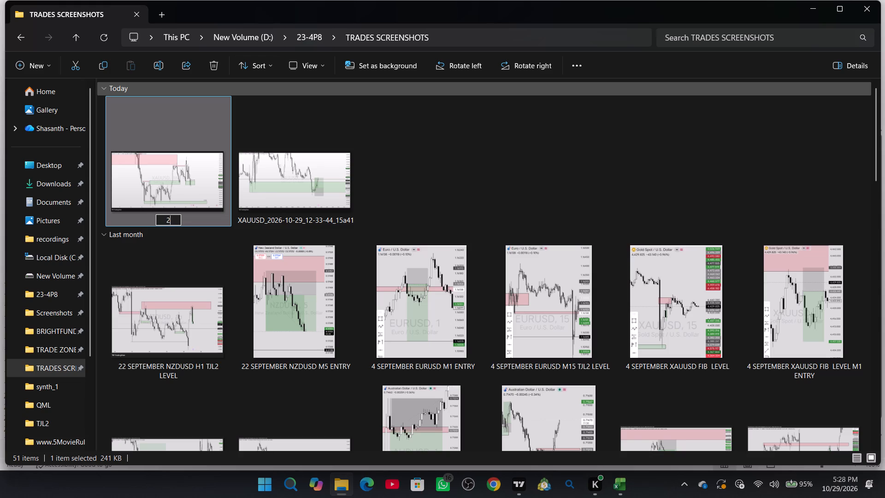
pyautogui.write('9 OCTOBER')
pyautogui.press('space')
pyautogui.write('XAUUSD TJL2')
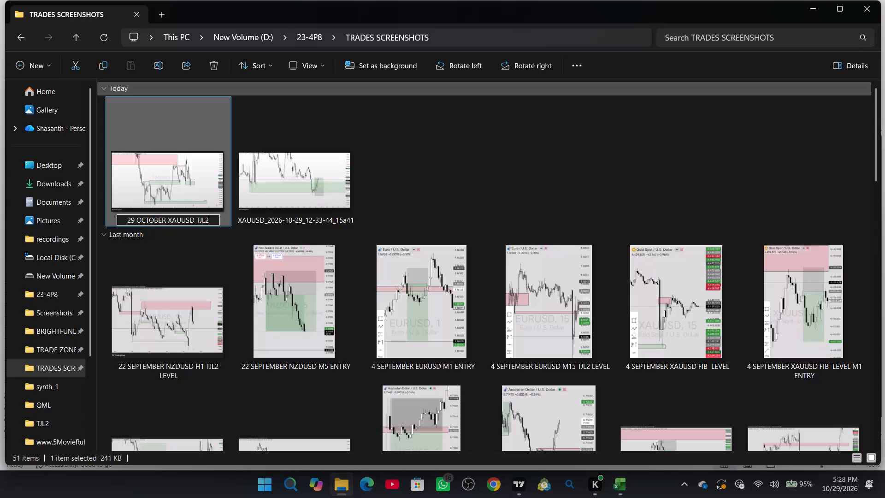
pyautogui.press('Left')
pyautogui.press('Left')
pyautogui.press('Left')
pyautogui.press('Left')
pyautogui.write('H1')
pyautogui.press('space')
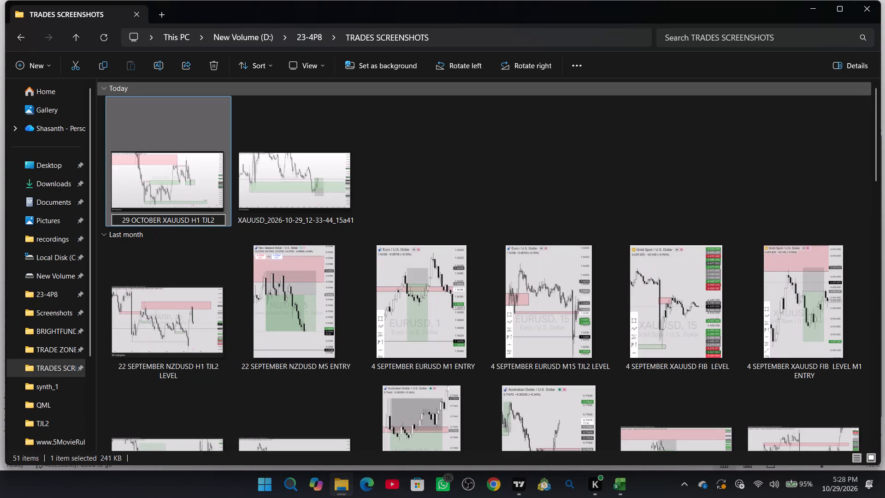
pyautogui.press('Right')
pyautogui.press('Right')
pyautogui.press('Right')
pyautogui.press('Right')
pyautogui.press('Right')
pyautogui.press('space')
pyautogui.write('LEVEL')
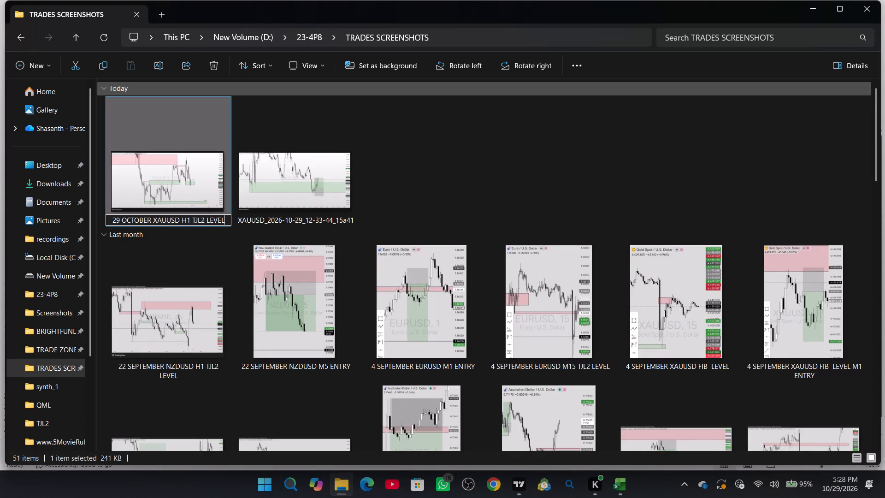
pyautogui.press('Return')
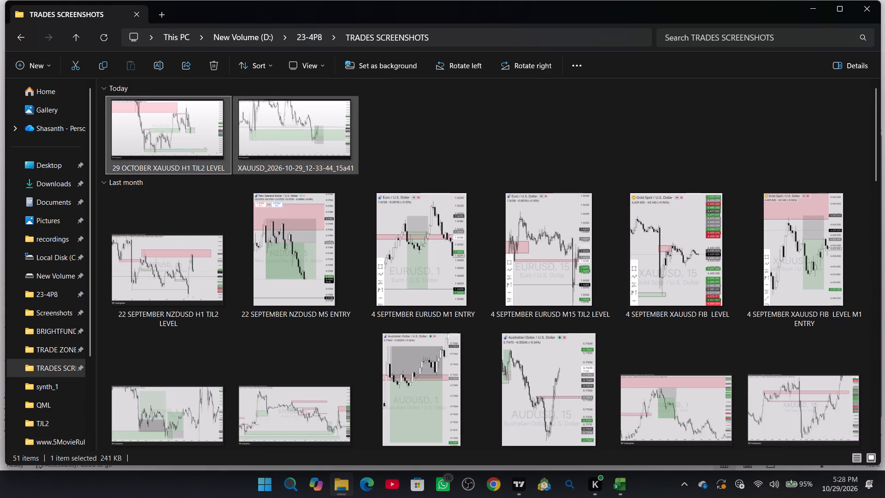
# Rename the image XAUUSD_2026-10-29_12-33-44_15a41 as "29 OCTOBER XAUUSD M5 ENTRY".
pyautogui.rightClick(314, 117)
pyautogui.click(402, 14)
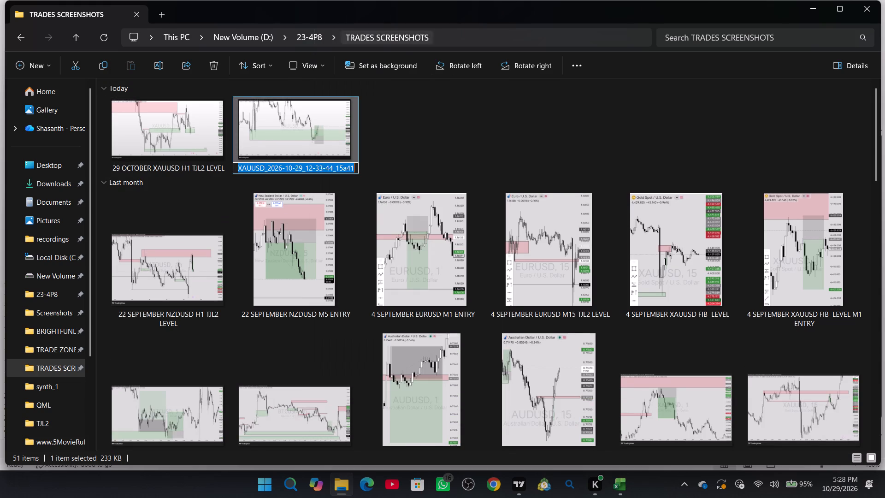
pyautogui.write('29 OCTOBER')
pyautogui.press('space')
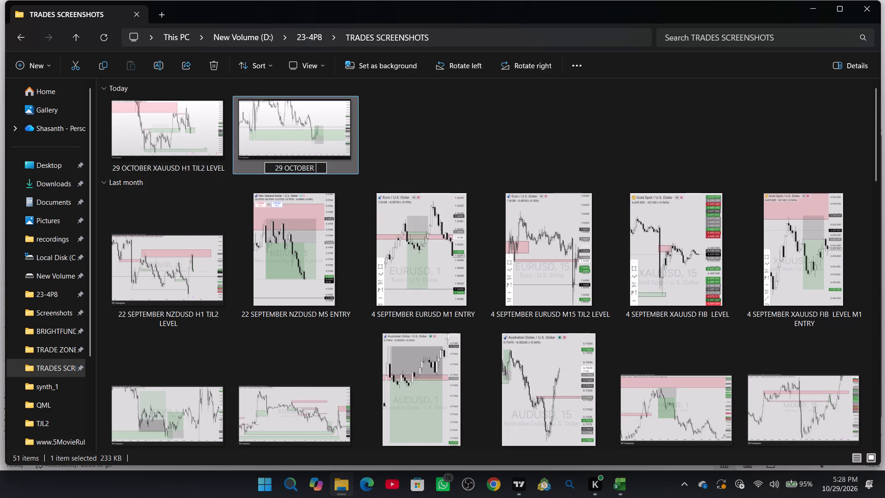
pyautogui.write('XAUUSD')
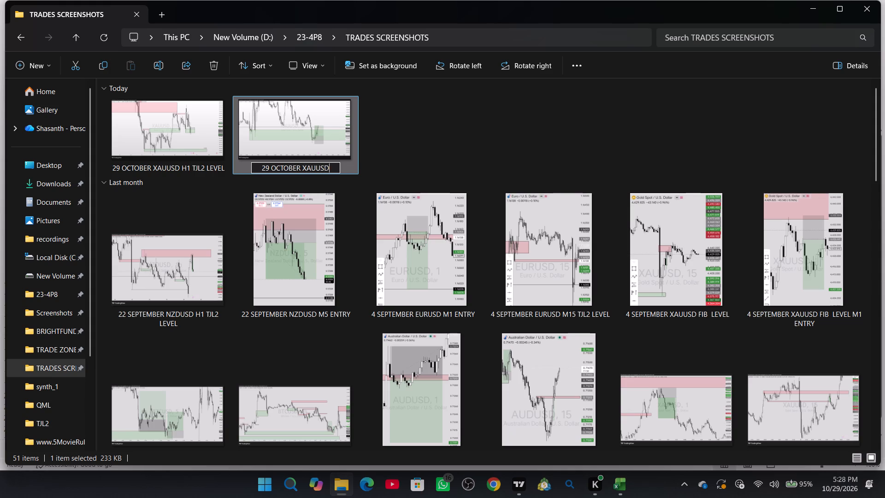
pyautogui.press('space')
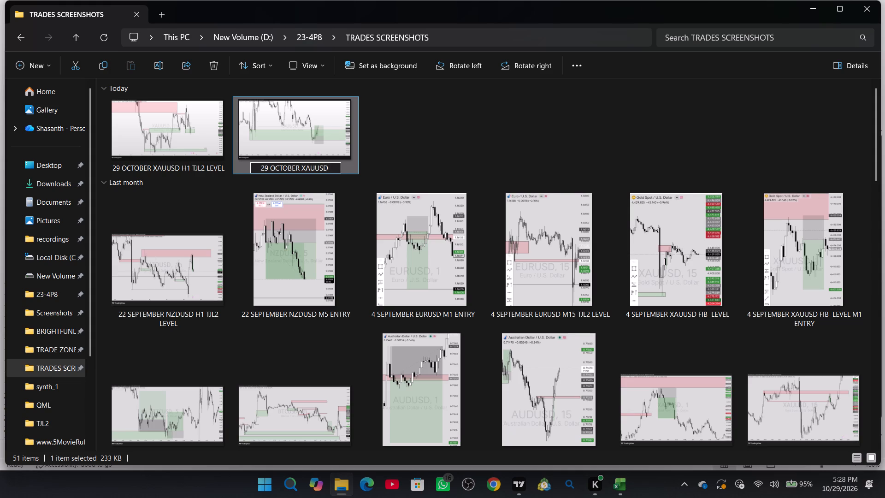
pyautogui.press('m')
pyautogui.write('5 ENTRY')
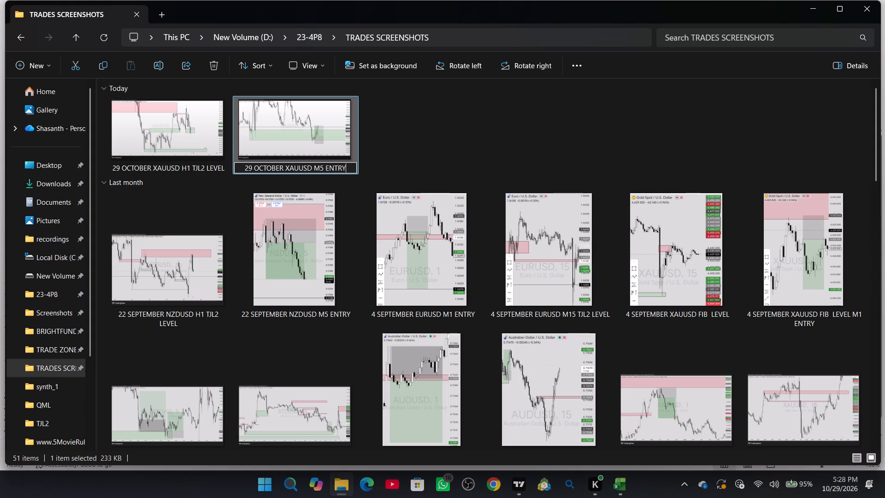
pyautogui.press('Return')
pyautogui.click(496, 159)
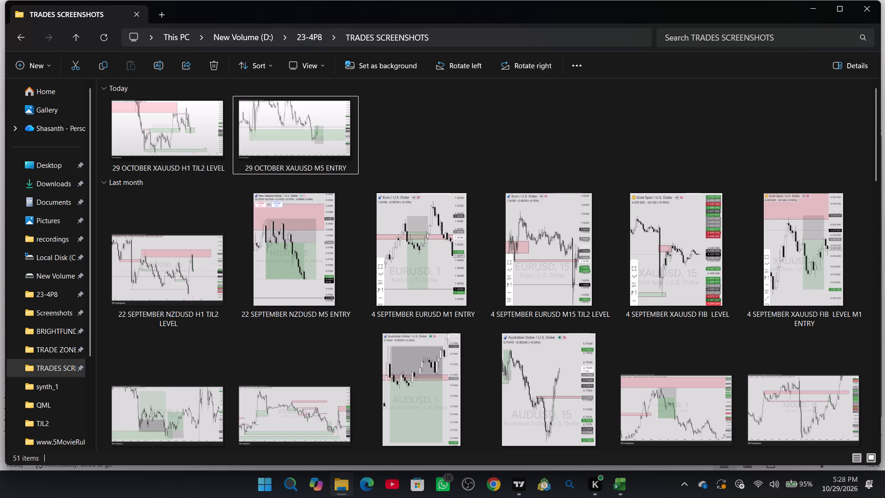
# Copy the two 29 OCTOBER XAUUSD images from TRADES SCREENSHOTS into the TJL2 folder.
pyautogui.click(178, 126)
pyautogui.click(556, 134)
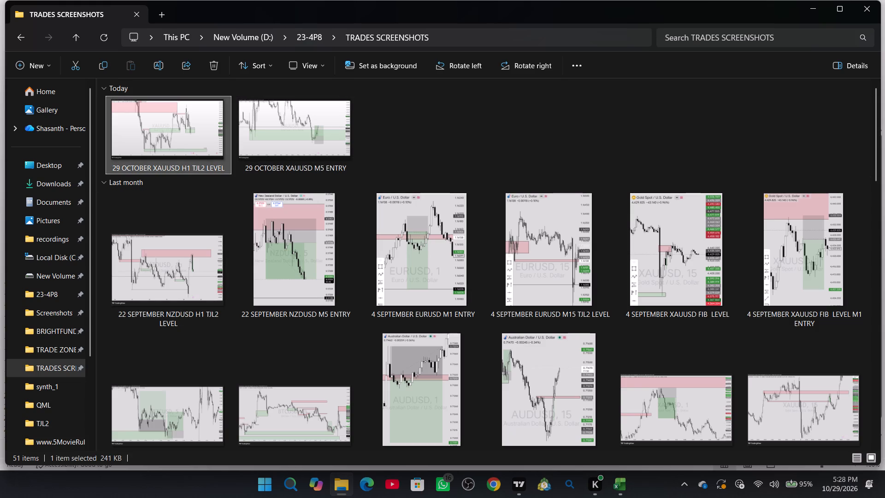
pyautogui.keyDown('ctrl'); pyautogui.click(191, 140); pyautogui.keyUp('ctrl')
pyautogui.keyDown('ctrl'); pyautogui.click(283, 134); pyautogui.keyUp('ctrl')
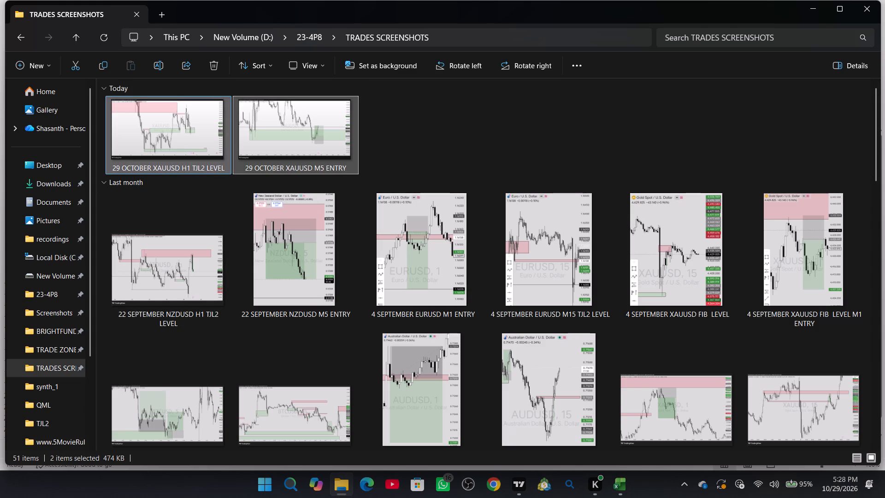
pyautogui.hotkey('ctrl', 'c')
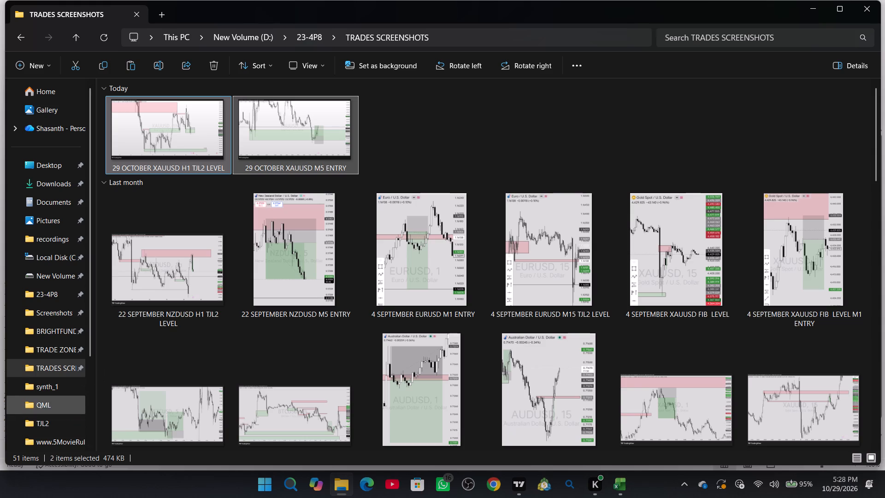
pyautogui.click(54, 424)
pyautogui.hotkey('ctrl', 'v')
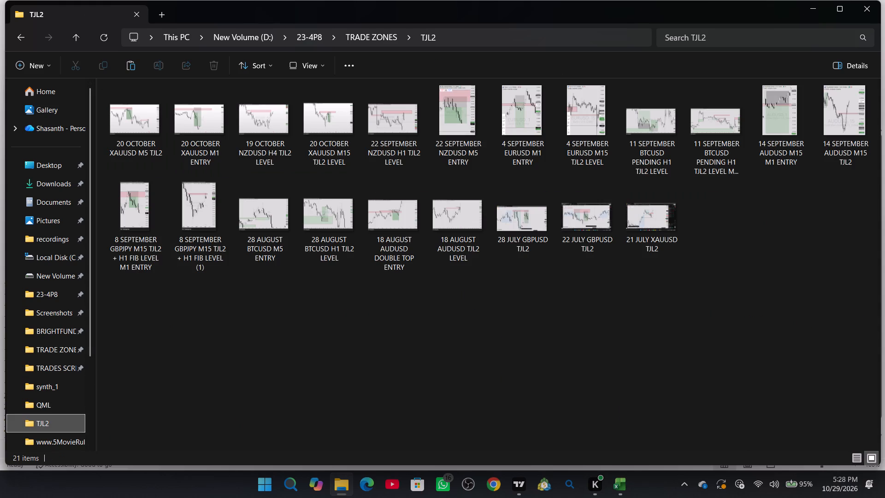
pyautogui.click(611, 384)
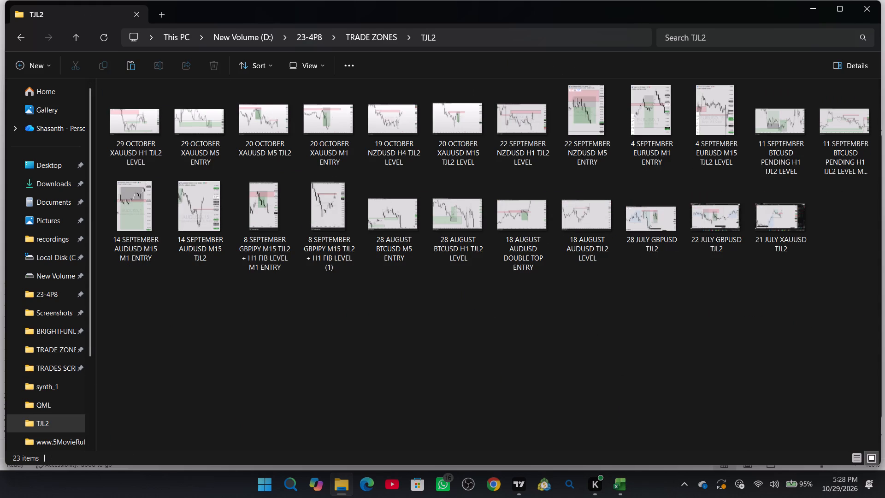
# Switch to Excel and hyperlink K2 to "29 OCTOBER XAUUSD H1 TJL2 LEVEL" in D:\23-4P8\TRADES SCREENSHOTS.
pyautogui.click(815, 5)
pyautogui.rightClick(670, 171)
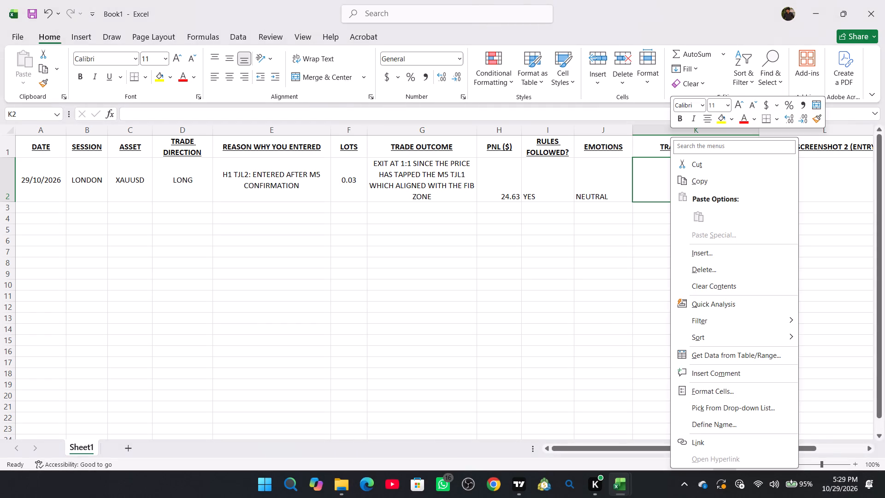
pyautogui.click(710, 444)
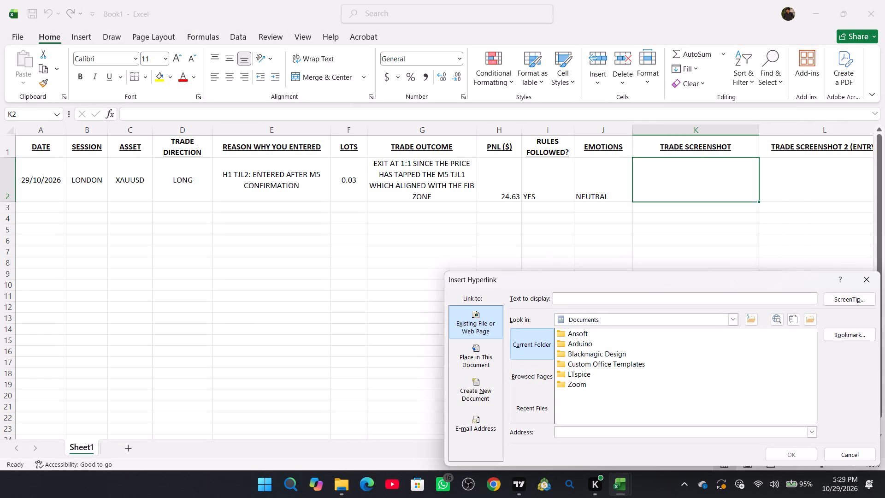
pyautogui.click(594, 318)
pyautogui.scroll(11, 595, 341)
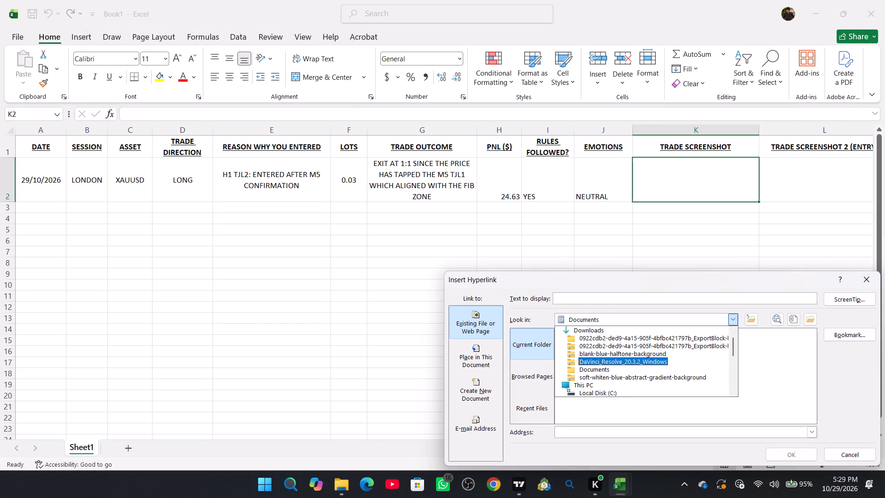
pyautogui.scroll(8, 606, 360)
pyautogui.scroll(-8, 606, 360)
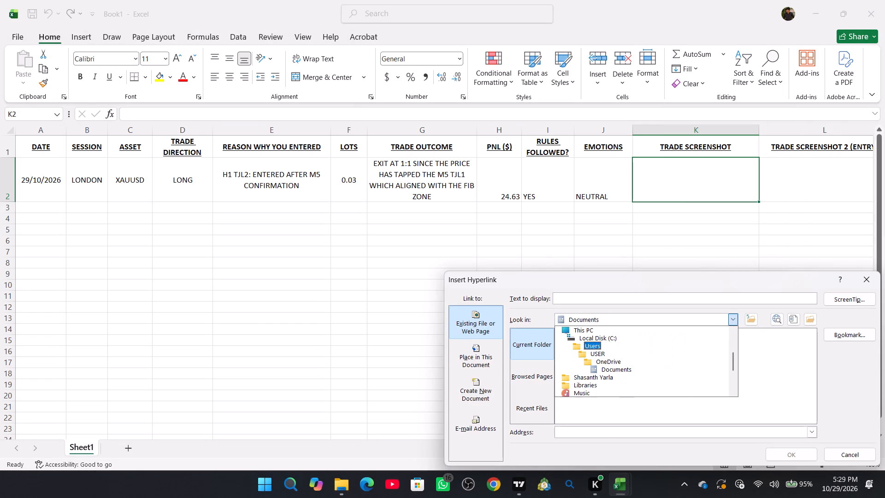
pyautogui.scroll(8, 607, 379)
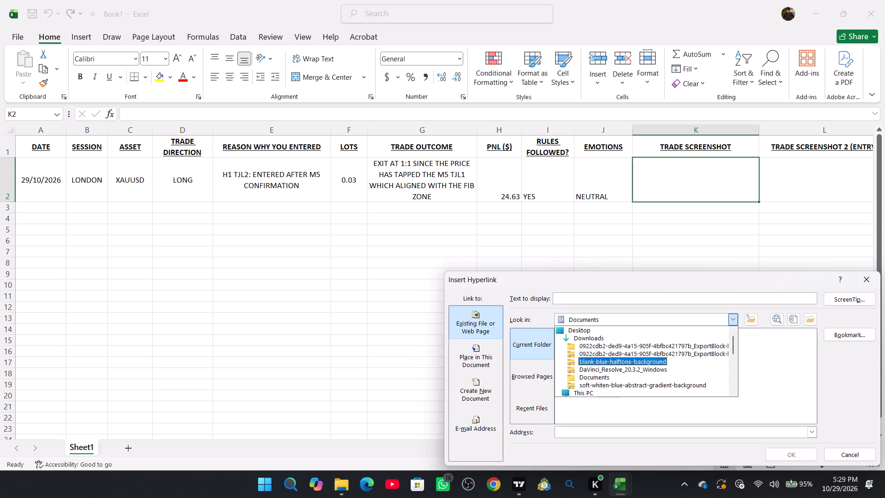
pyautogui.scroll(-20, 614, 379)
pyautogui.scroll(9, 614, 380)
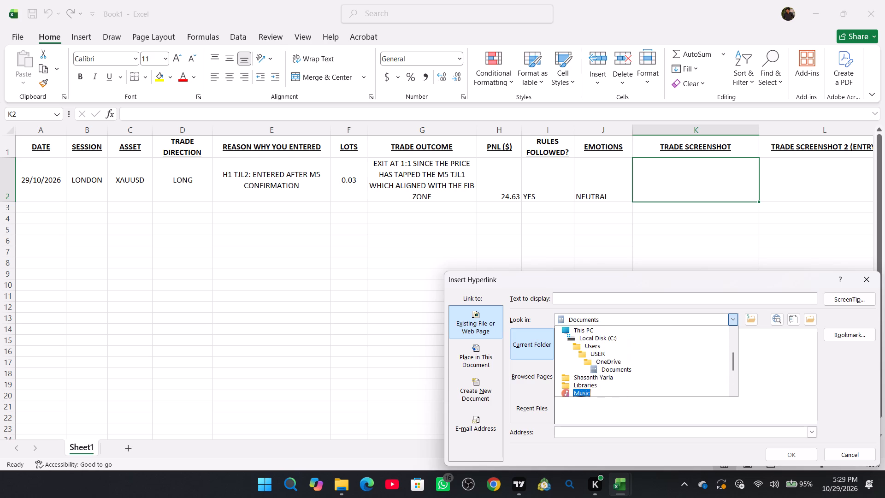
pyautogui.click(578, 335)
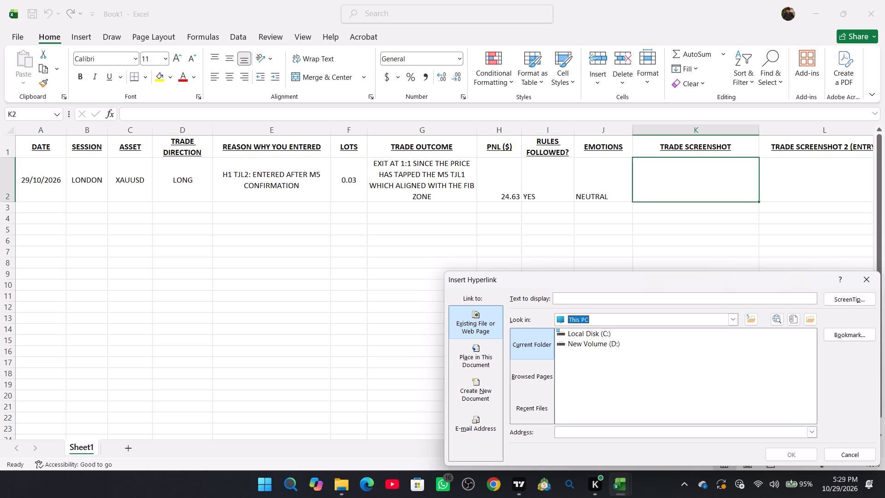
pyautogui.doubleClick(588, 343)
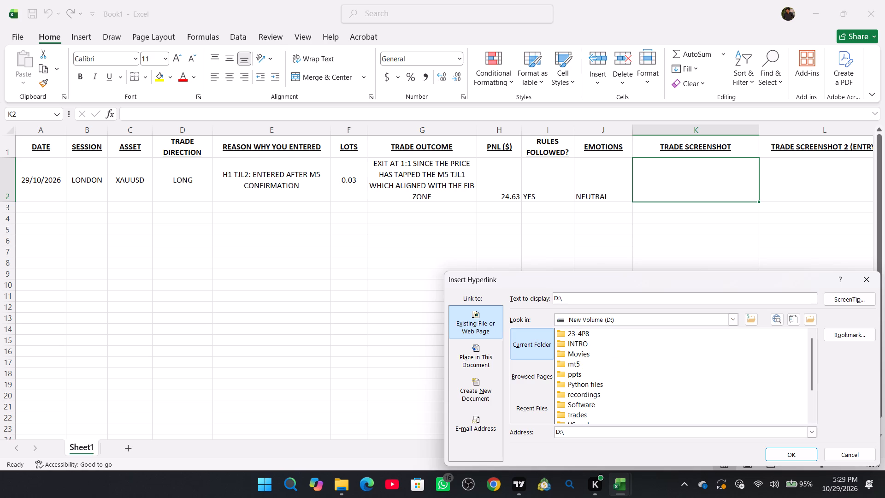
pyautogui.scroll(-8, 588, 389)
pyautogui.scroll(10, 588, 389)
pyautogui.scroll(-3, 598, 414)
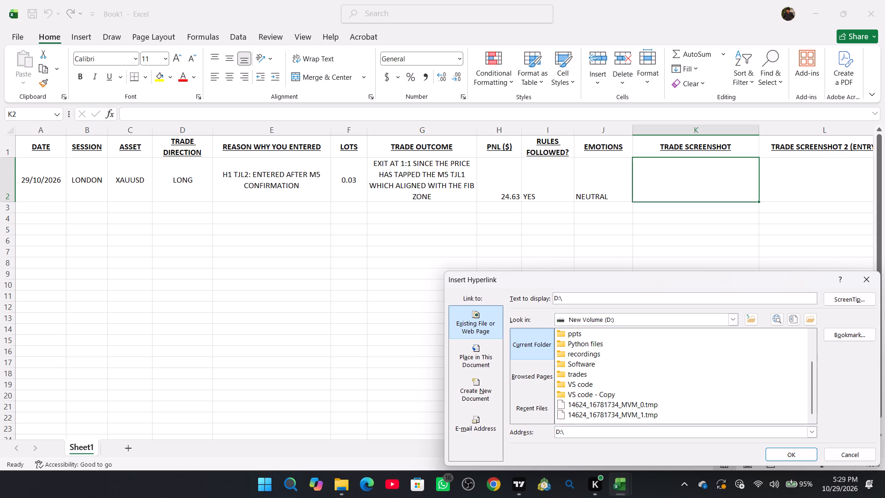
pyautogui.scroll(4, 597, 413)
pyautogui.doubleClick(577, 334)
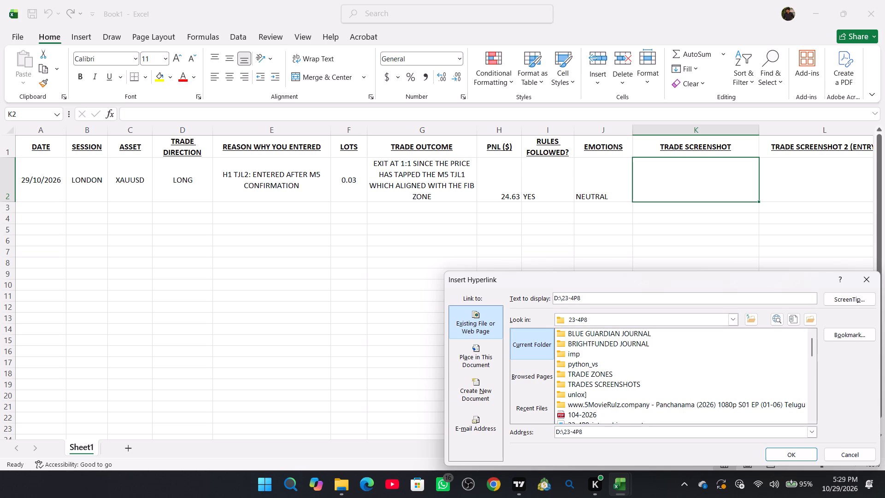
pyautogui.doubleClick(599, 384)
pyautogui.scroll(-15, 605, 374)
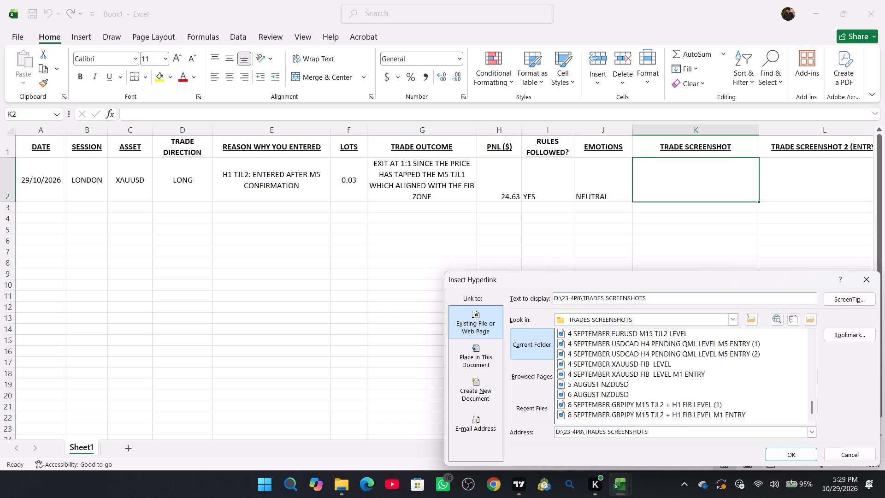
pyautogui.scroll(-5, 606, 374)
pyautogui.scroll(4, 614, 400)
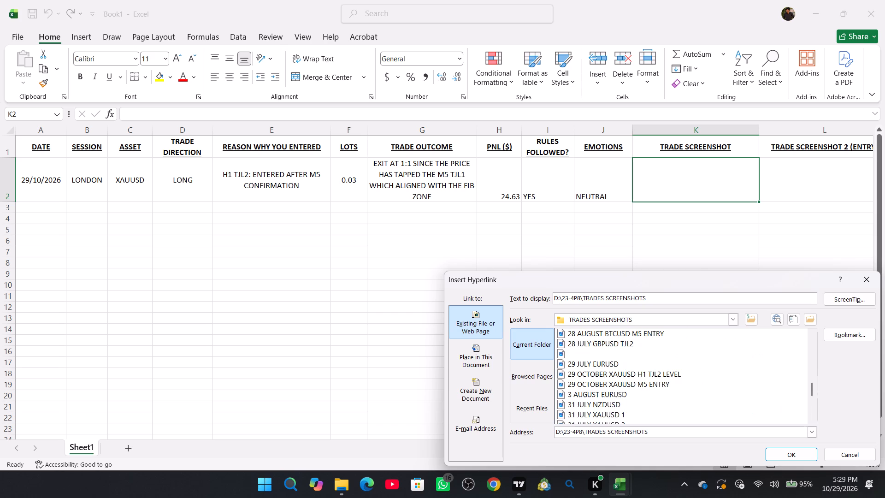
pyautogui.scroll(4, 614, 400)
pyautogui.scroll(-3, 614, 400)
pyautogui.scroll(8, 614, 400)
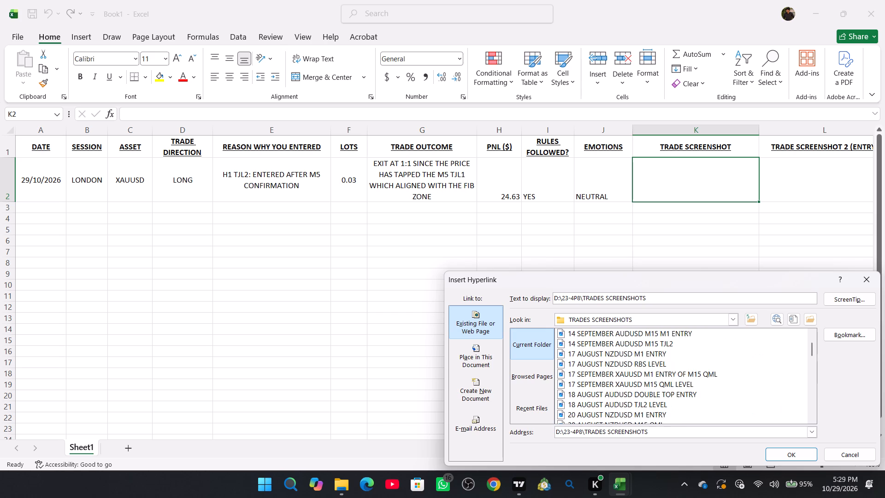
pyautogui.scroll(4, 614, 400)
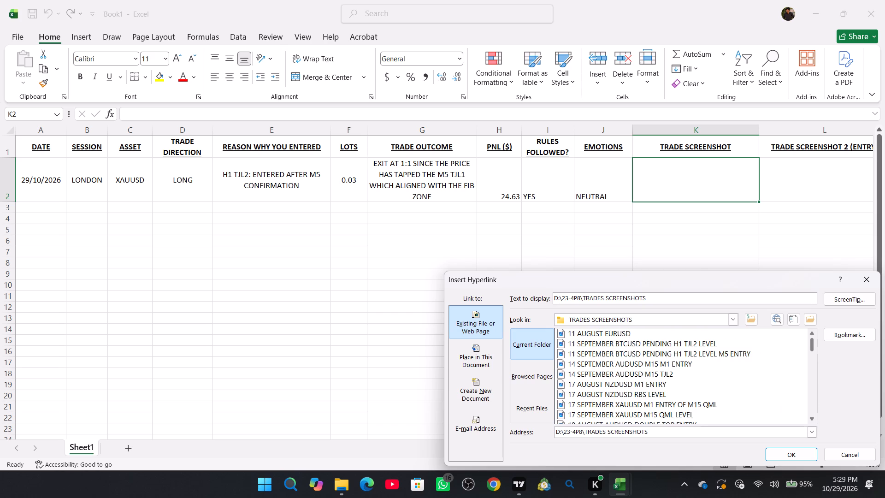
pyautogui.moveTo(812, 342); pyautogui.dragTo(817, 362)
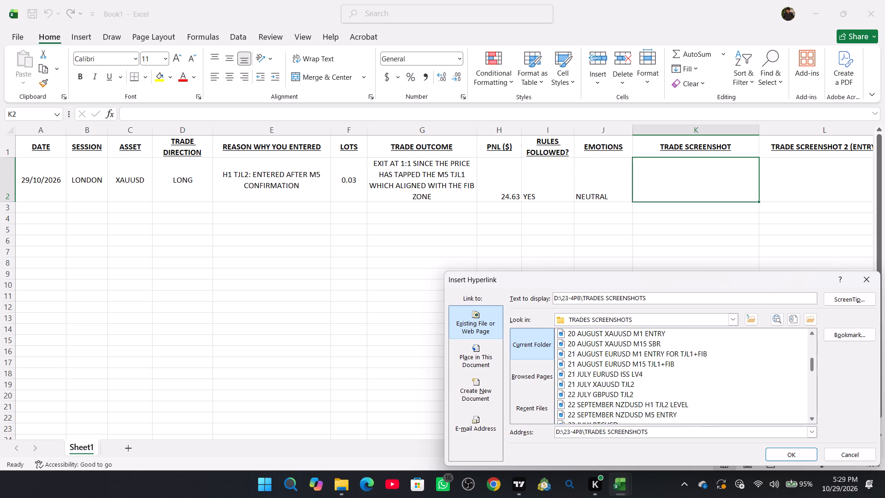
pyautogui.moveTo(817, 362); pyautogui.dragTo(818, 388)
pyautogui.click(614, 364)
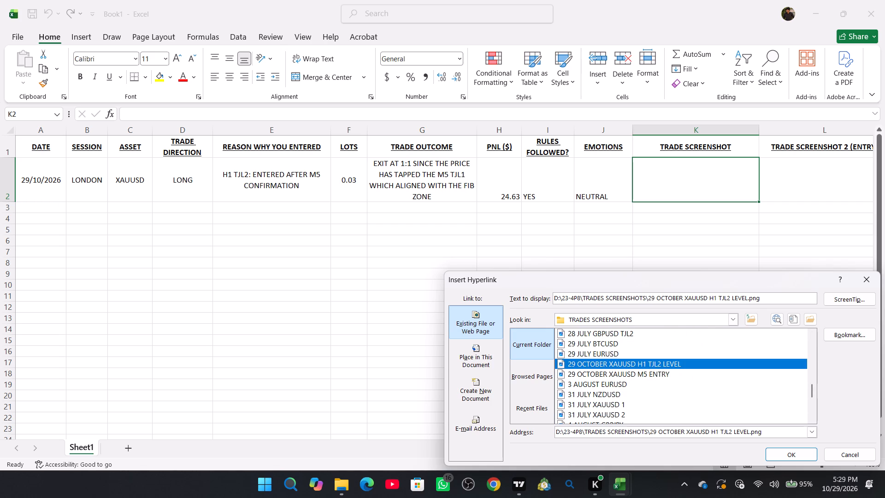
pyautogui.click(796, 456)
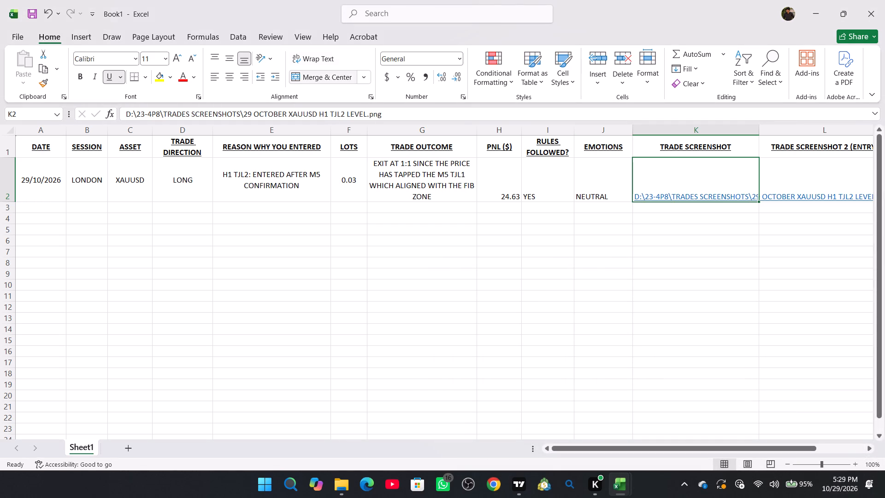
# Wrap the hyperlink text in K2 within its cell.
pyautogui.click(321, 59)
pyautogui.click(689, 250)
# Hyperlink L2 to the image "29 OCTOBER XAUUSD M5 ENTRY" in D:\23-4P8\TRADES SCREENSHOTS.
pyautogui.rightClick(801, 176)
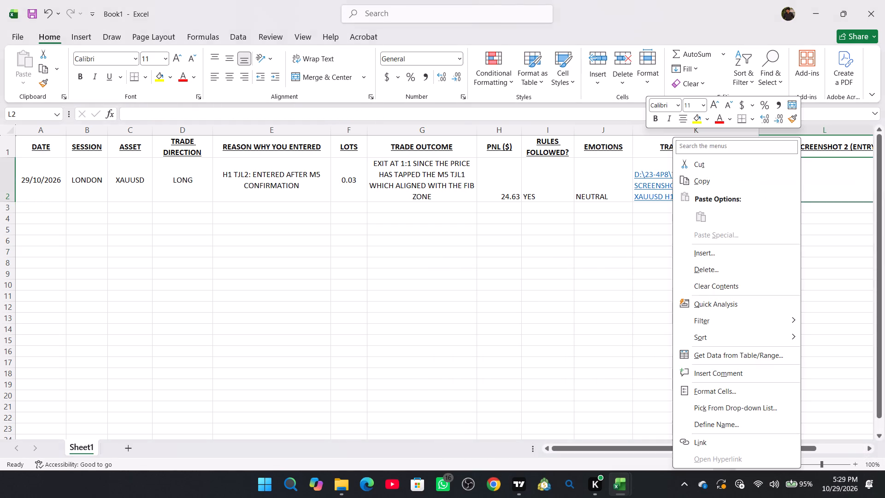
pyautogui.click(704, 440)
pyautogui.click(578, 324)
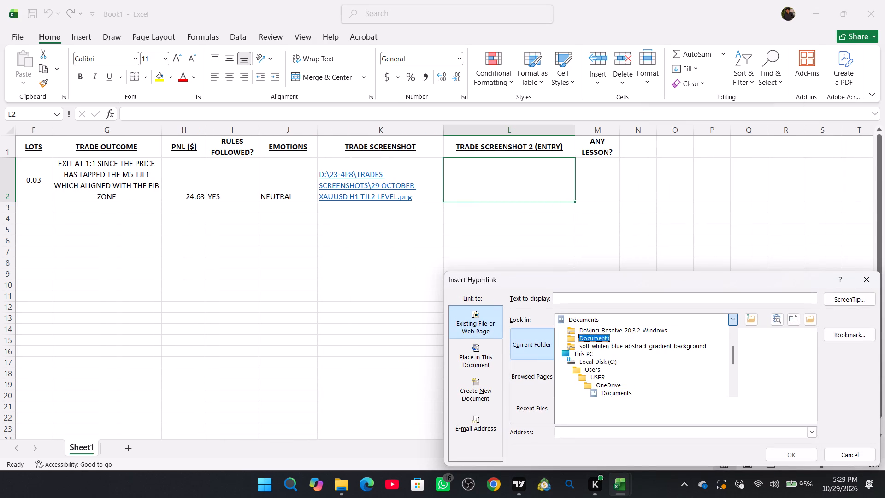
pyautogui.scroll(1, 603, 362)
pyautogui.click(576, 359)
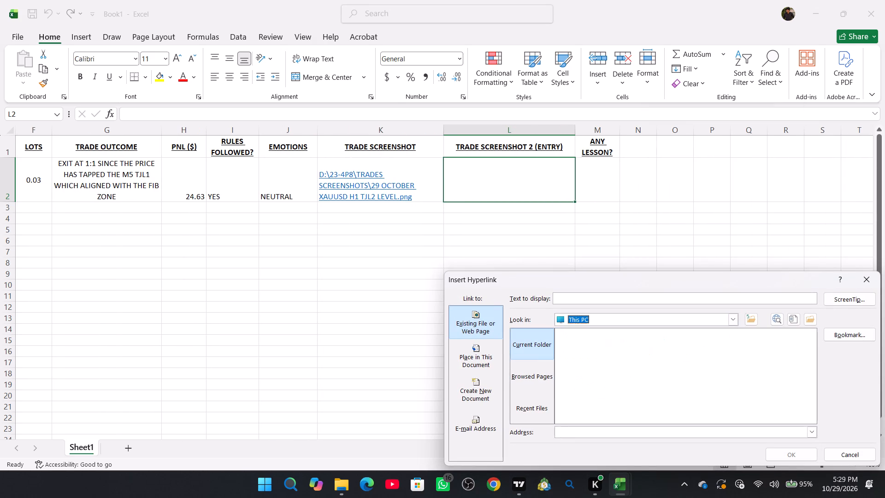
pyautogui.doubleClick(576, 342)
pyautogui.doubleClick(580, 331)
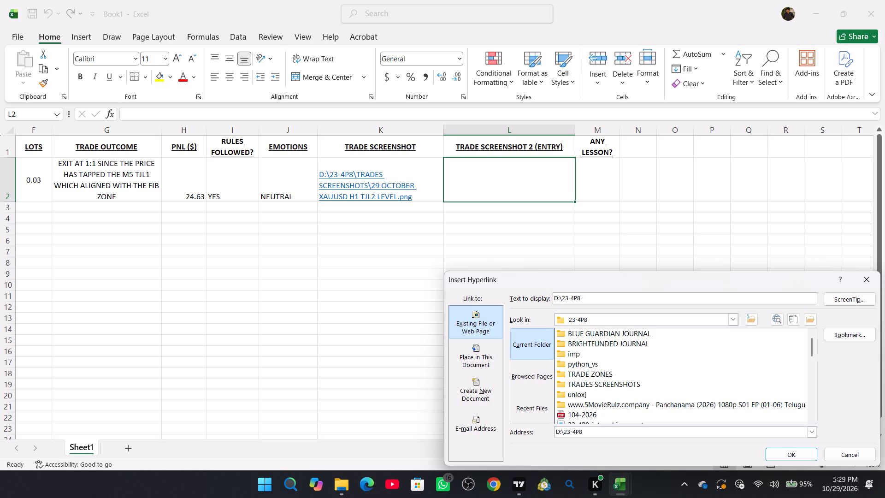
pyautogui.scroll(-2, 585, 385)
pyautogui.scroll(4, 587, 379)
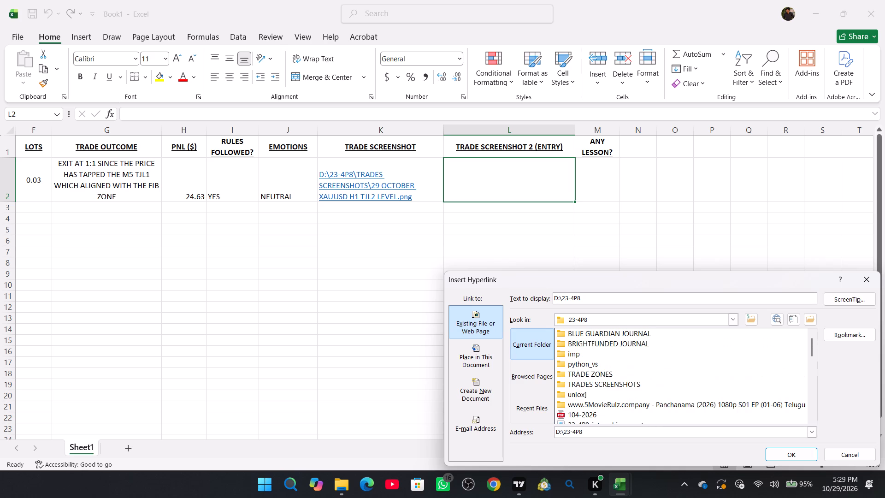
pyautogui.doubleClick(594, 383)
pyautogui.scroll(-4, 602, 350)
pyautogui.scroll(2, 602, 350)
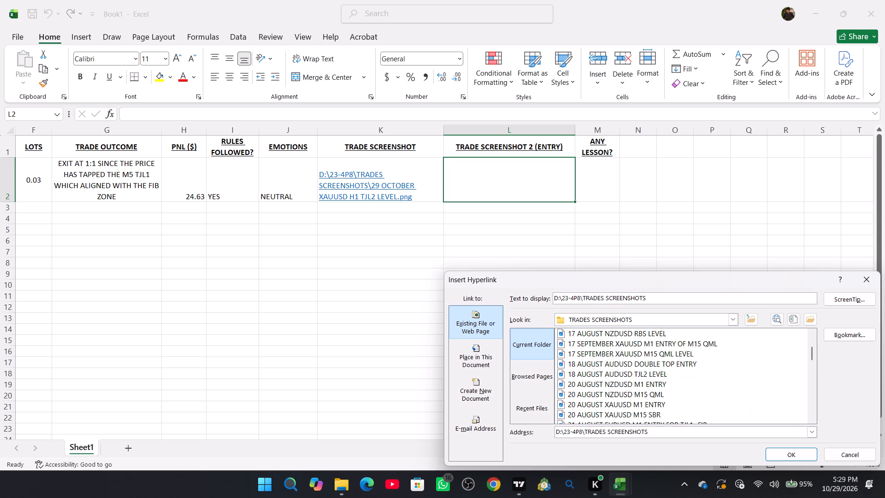
pyautogui.scroll(-6, 602, 350)
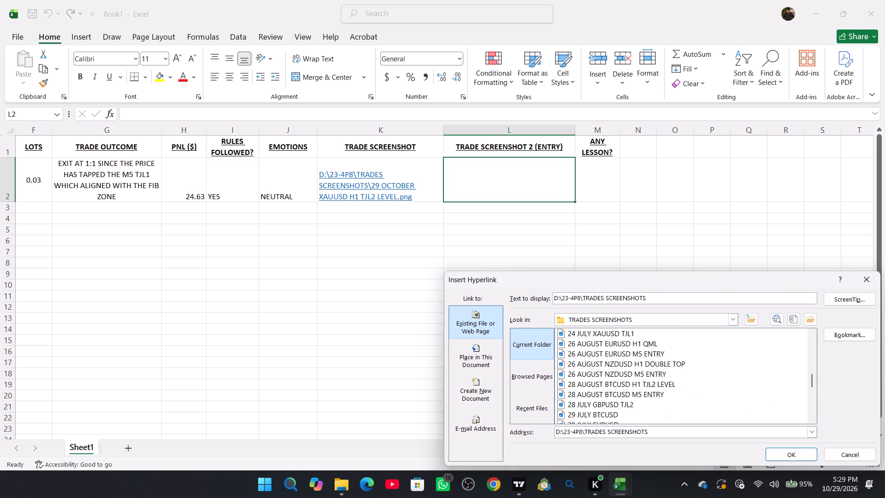
pyautogui.scroll(-1, 602, 350)
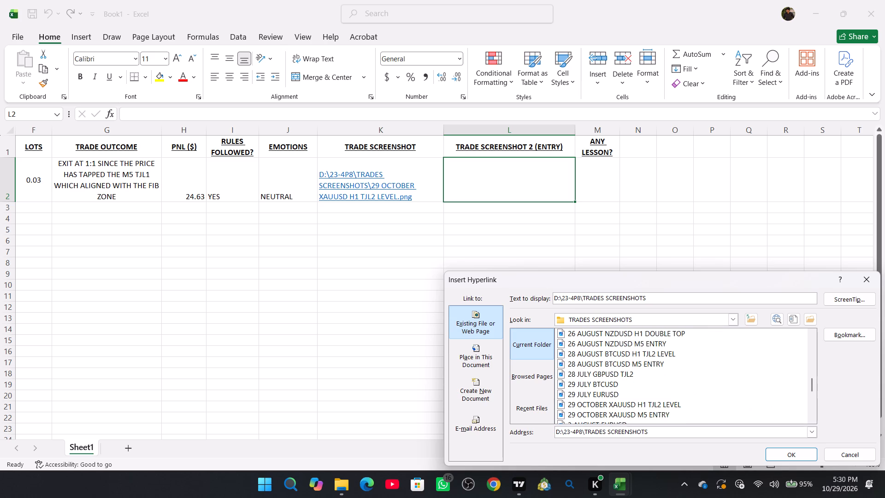
pyautogui.scroll(-1, 584, 386)
pyautogui.click(614, 381)
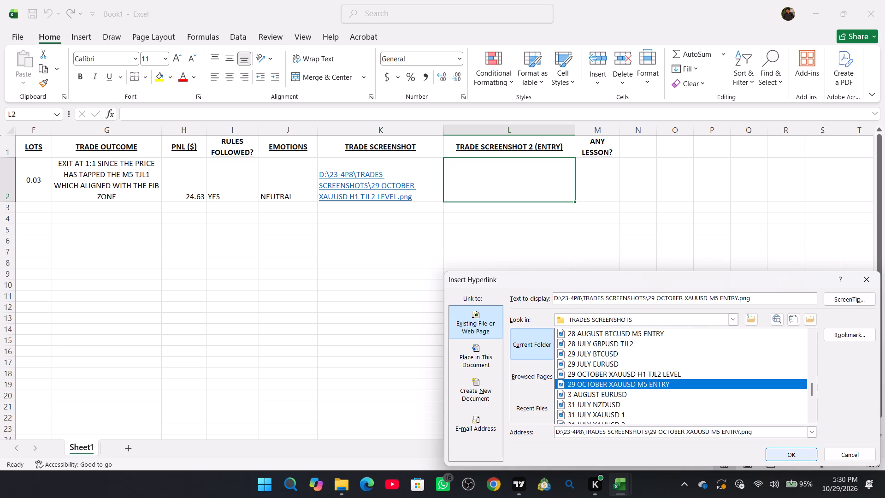
pyautogui.click(785, 455)
# Wrap the hyperlink text in L2 and centre it horizontally and vertically.
pyautogui.click(315, 55)
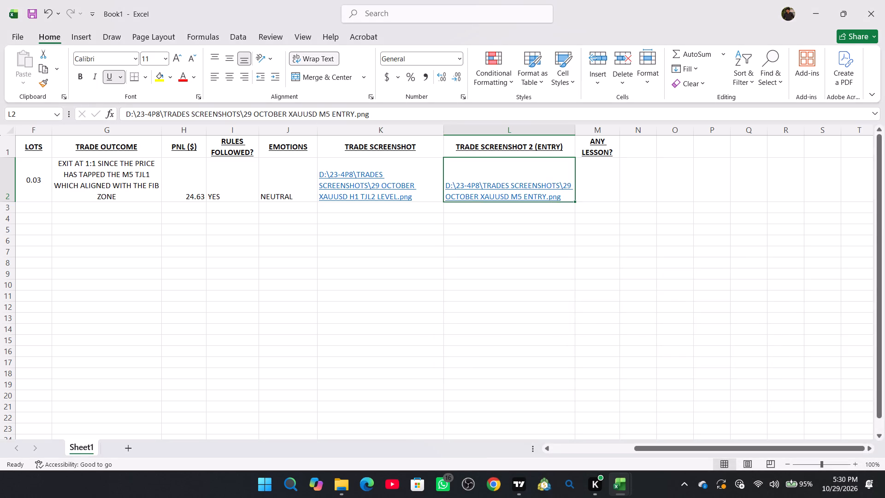
pyautogui.click(230, 78)
pyautogui.click(230, 59)
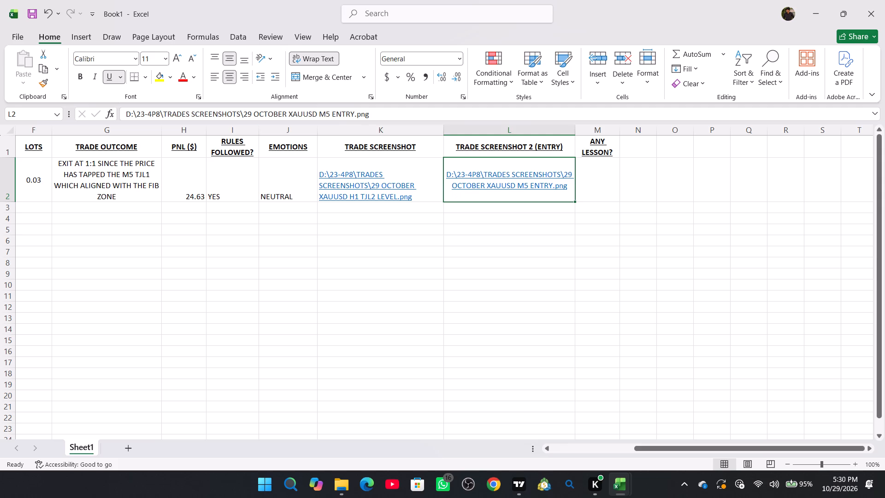
# Centre the hyperlink text in K2 horizontally and vertically, without opening the linked file.
pyautogui.click(371, 230)
pyautogui.click(433, 159)
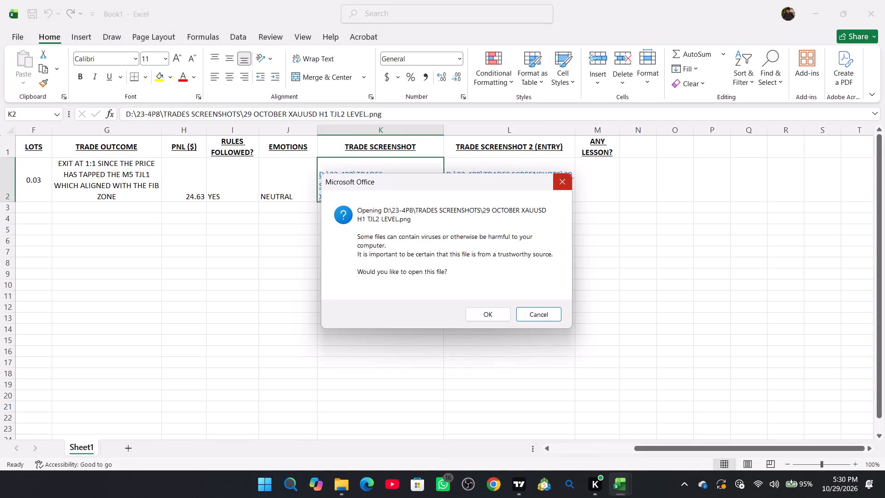
pyautogui.click(559, 175)
pyautogui.click(232, 77)
pyautogui.click(224, 57)
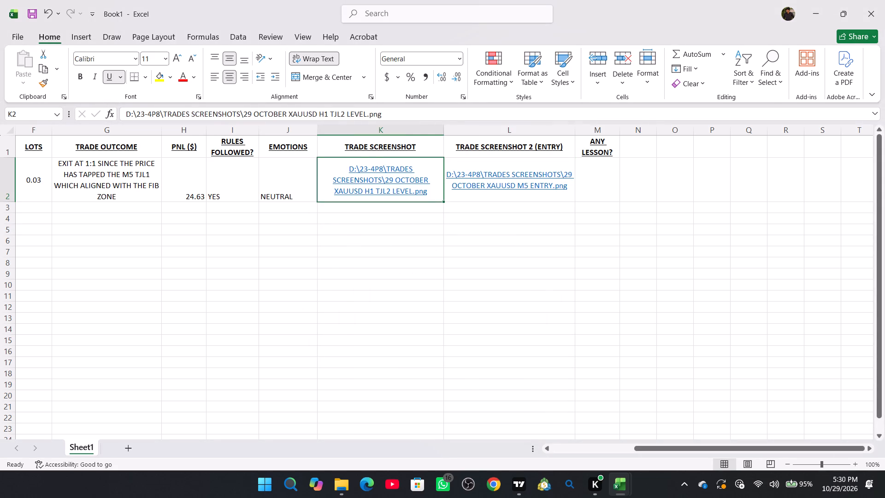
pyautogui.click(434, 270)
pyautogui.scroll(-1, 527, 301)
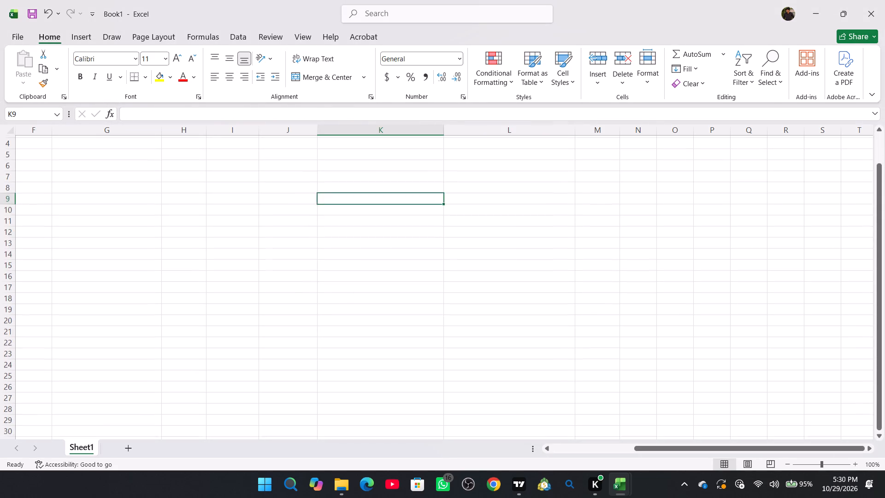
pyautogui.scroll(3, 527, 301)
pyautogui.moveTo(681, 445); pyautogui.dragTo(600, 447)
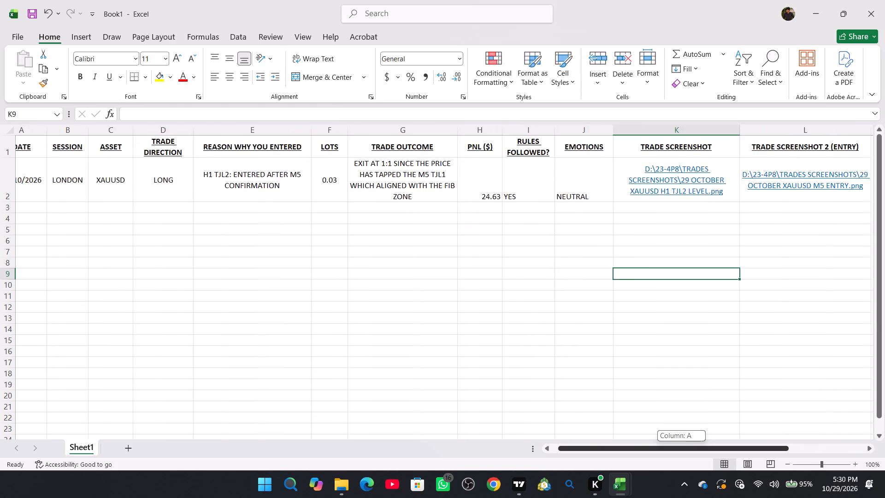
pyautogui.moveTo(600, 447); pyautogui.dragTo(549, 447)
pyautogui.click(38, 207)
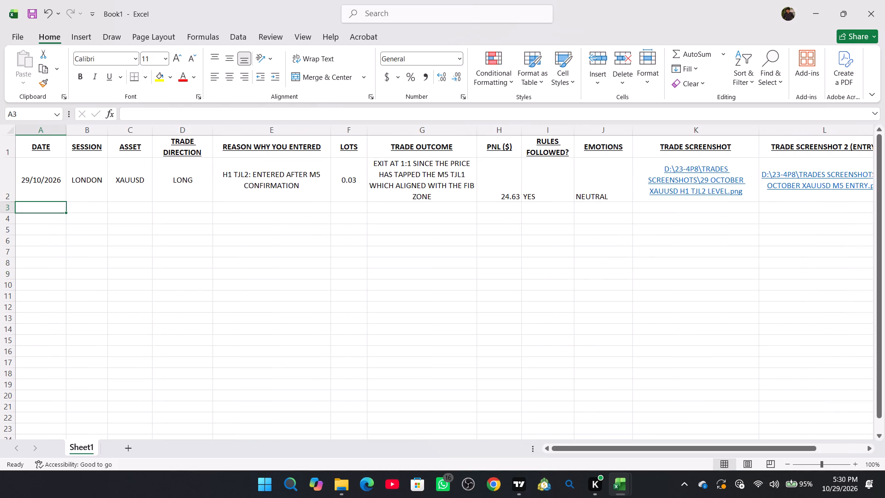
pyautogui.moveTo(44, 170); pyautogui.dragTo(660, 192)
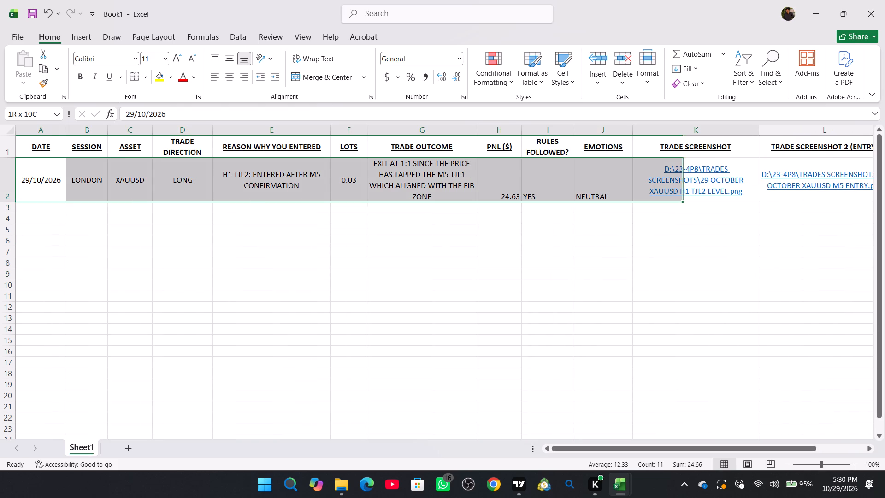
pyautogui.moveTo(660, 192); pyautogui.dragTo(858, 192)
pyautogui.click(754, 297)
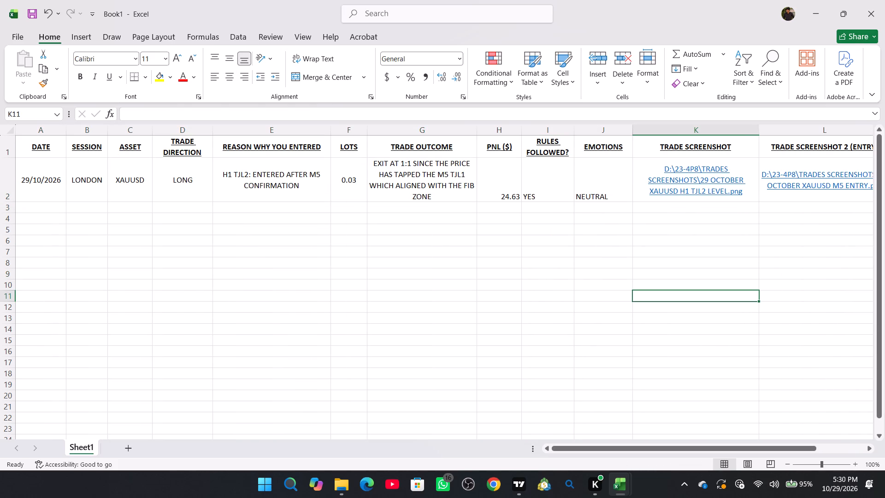
# Merge and centre the cells A3:L3 below the first trade.
pyautogui.moveTo(41, 207); pyautogui.dragTo(628, 207)
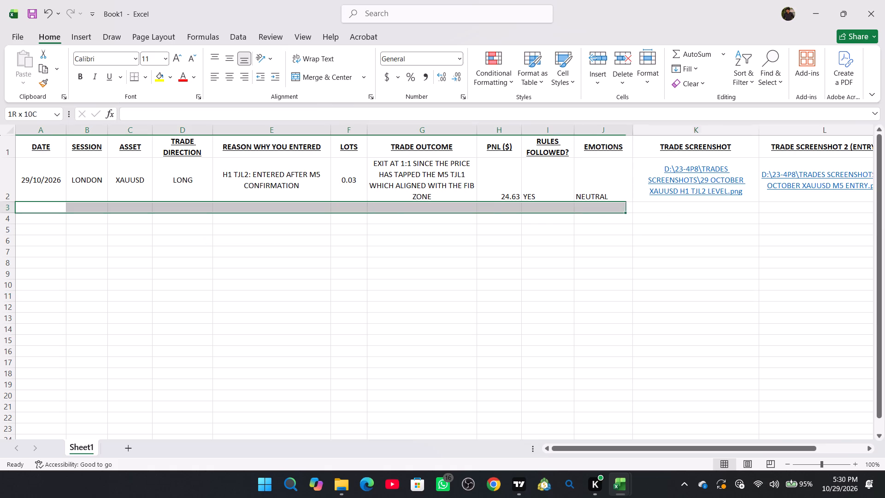
pyautogui.moveTo(628, 207); pyautogui.dragTo(801, 209)
pyautogui.click(331, 74)
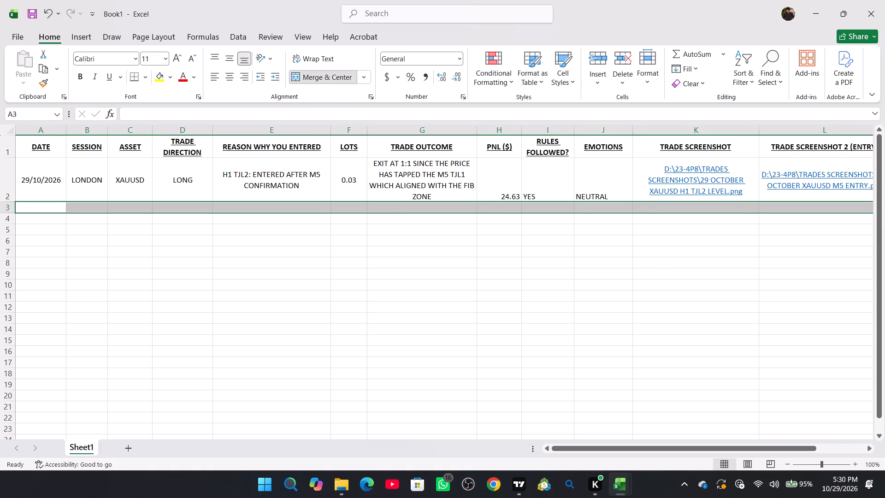
# Enter "DAY CLOSED WITH PNL OF +24.63$" in the merged row 3 cell.
pyautogui.doubleClick(376, 207)
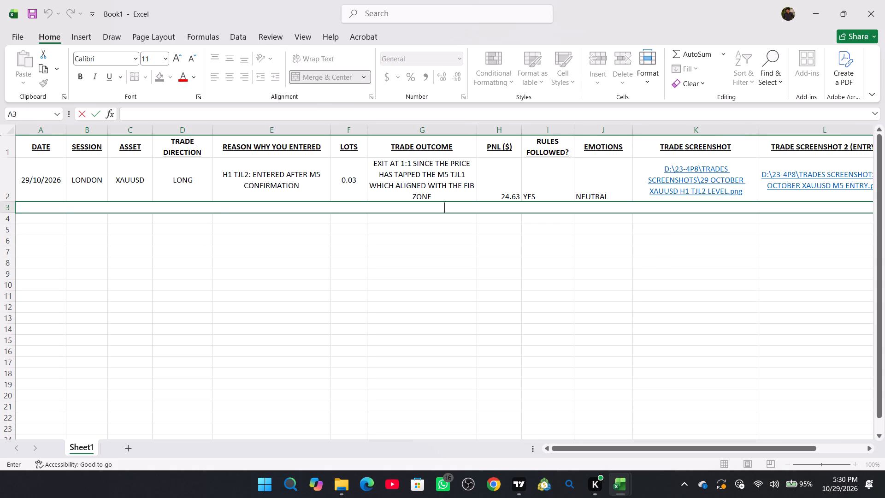
pyautogui.write('DAY X')
pyautogui.press('BackSpace')
pyautogui.write('CL')
pyautogui.write('OSE WITH PNL')
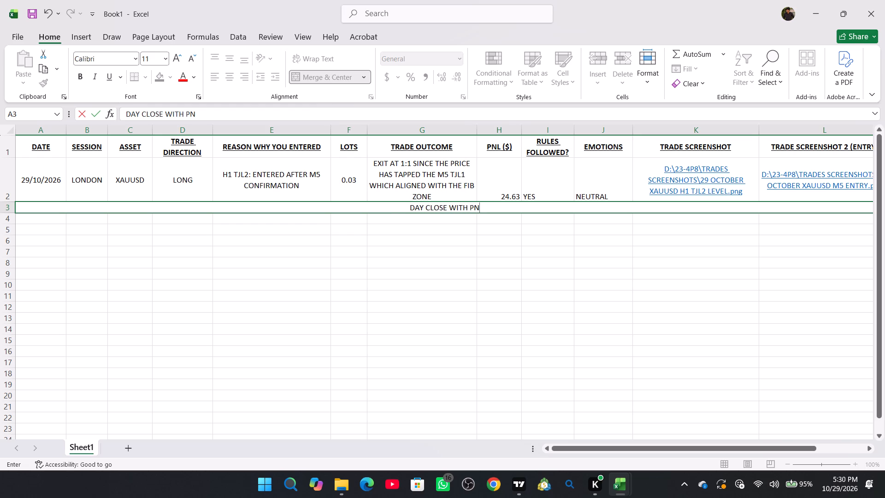
pyautogui.press('space')
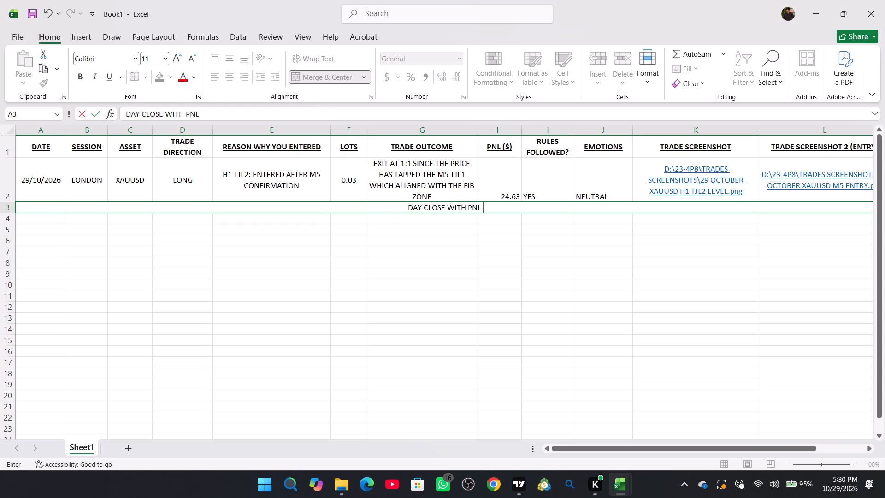
pyautogui.write('OF')
pyautogui.press('space')
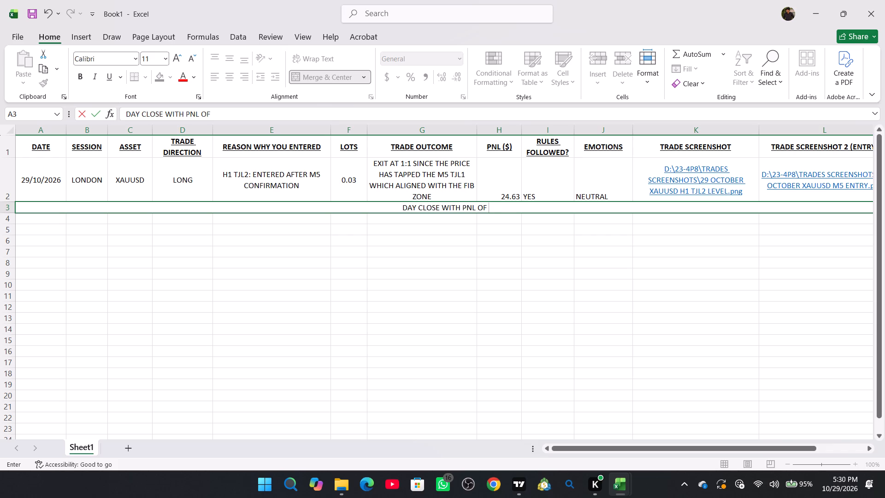
pyautogui.hotkey('shift', '+')
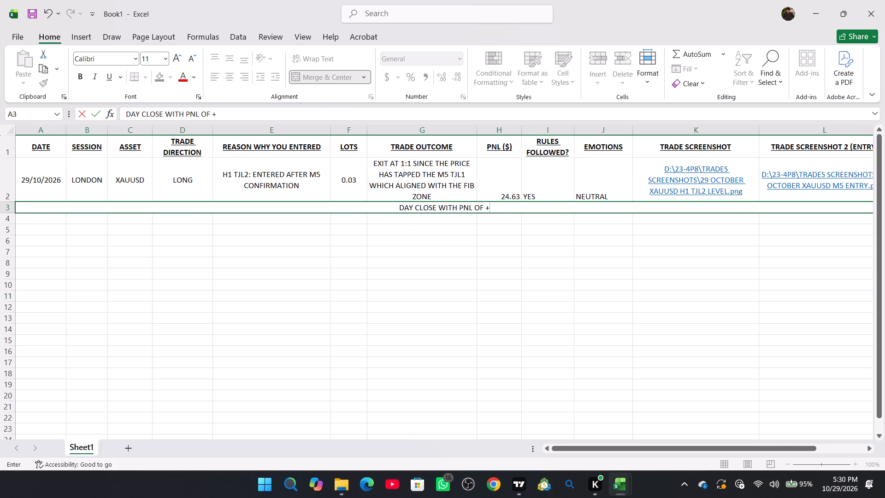
pyautogui.write('24.63')
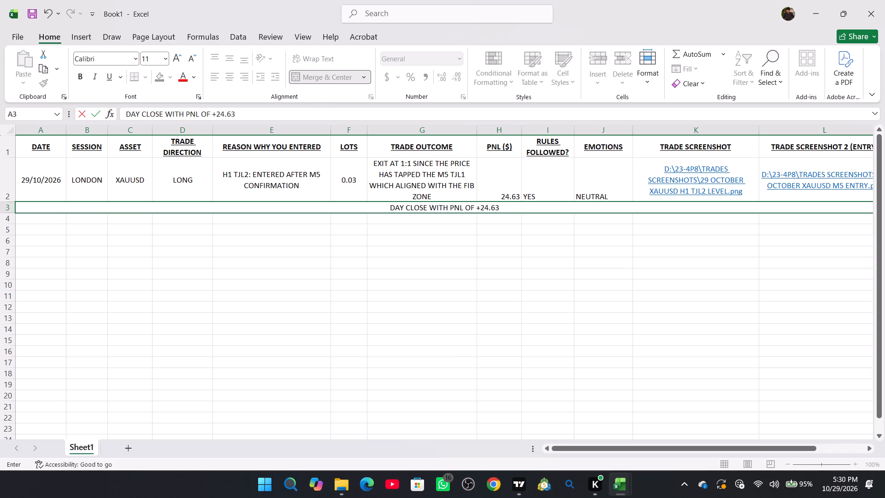
pyautogui.hotkey('shift', '$')
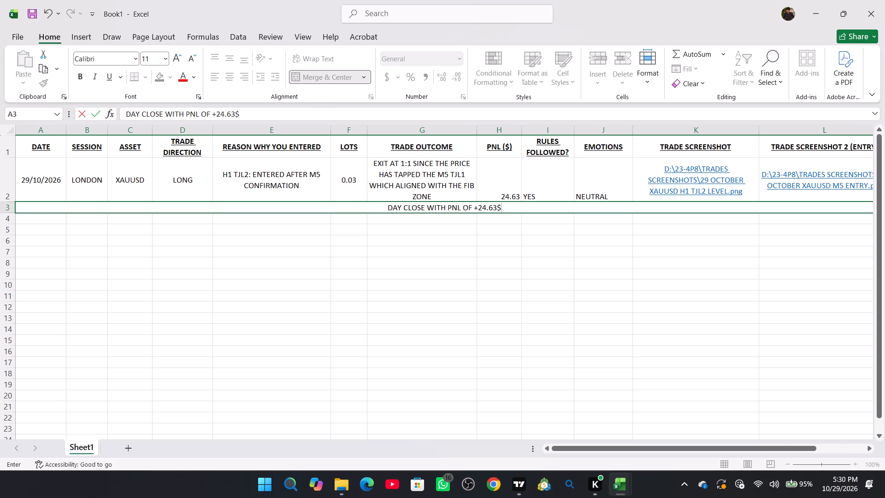
pyautogui.click(425, 206)
pyautogui.press('d')
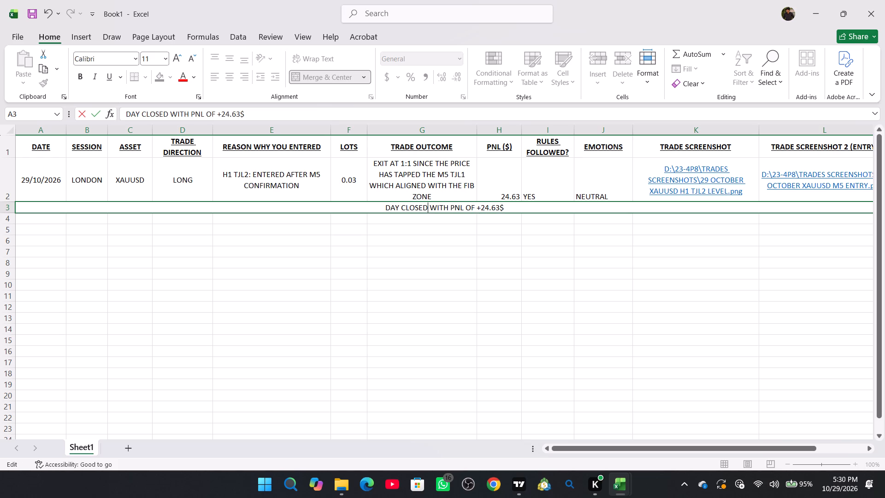
pyautogui.moveTo(385, 208); pyautogui.dragTo(504, 208)
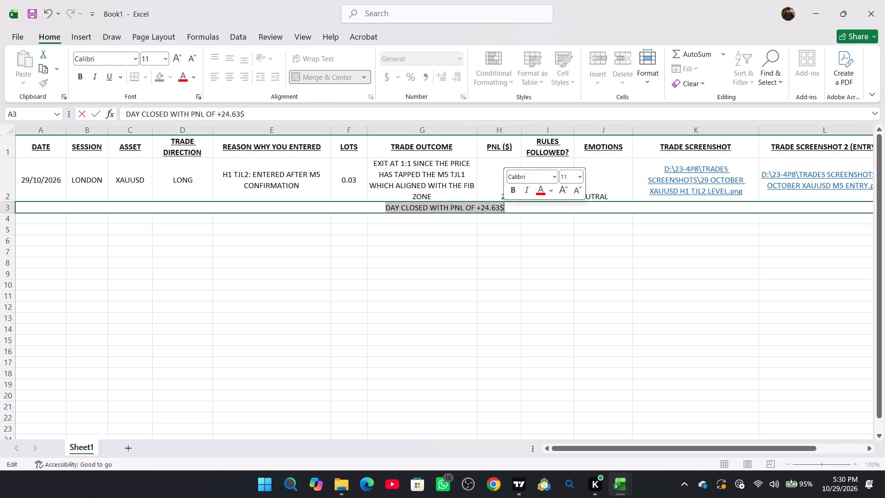
pyautogui.click(489, 261)
# Fill the merged day-close cell in row 3 with the standard-shade green from the theme colours.
pyautogui.click(319, 202)
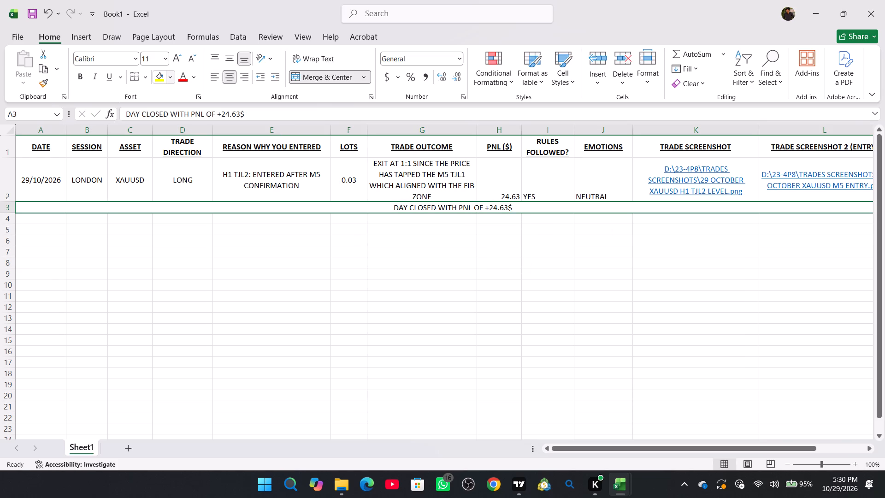
pyautogui.click(172, 77)
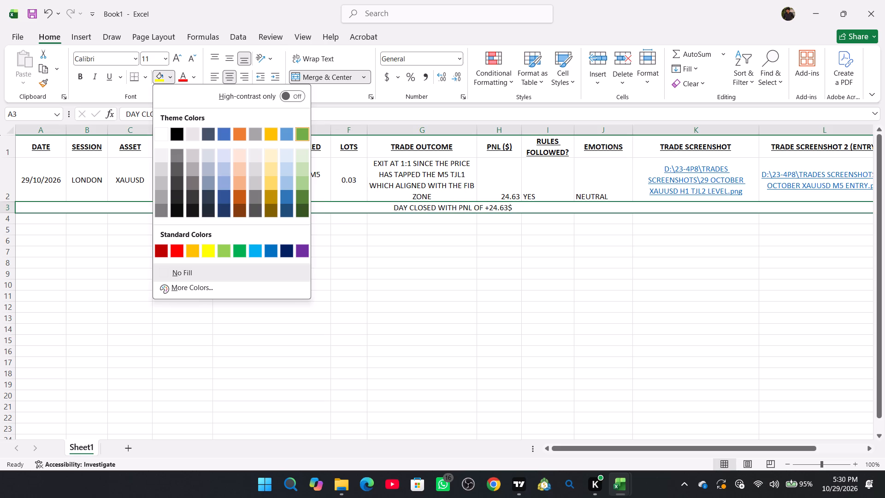
pyautogui.click(300, 134)
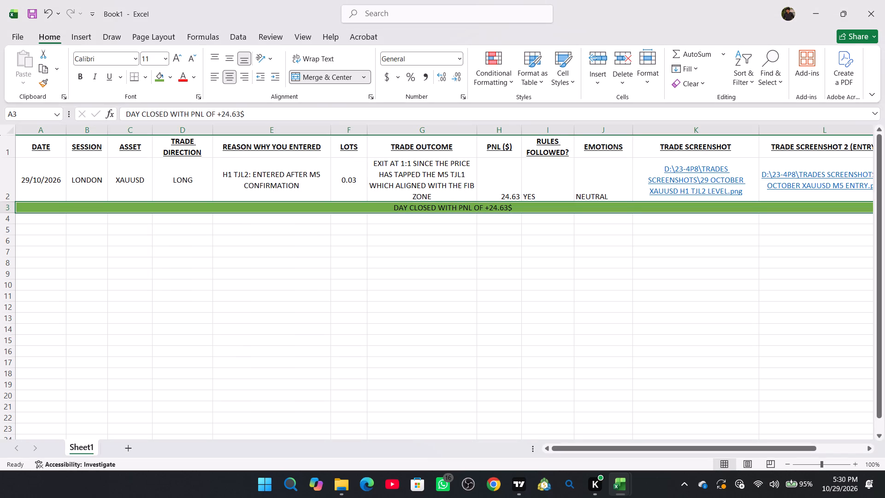
# Re-merge and centre the green day-close row across A3:M3 so it also spans the ANY LESSON? column.
pyautogui.click(579, 246)
pyautogui.moveTo(626, 446); pyautogui.dragTo(627, 446)
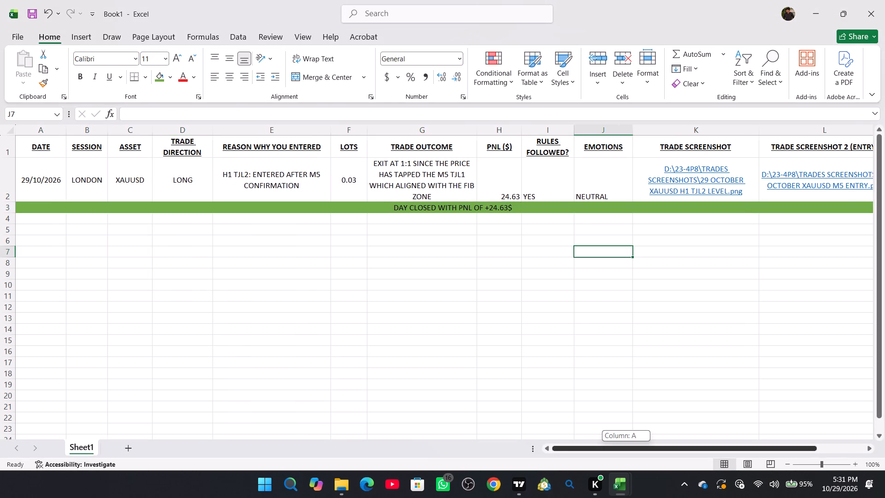
pyautogui.moveTo(627, 446); pyautogui.dragTo(684, 452)
pyautogui.moveTo(714, 209); pyautogui.dragTo(810, 201)
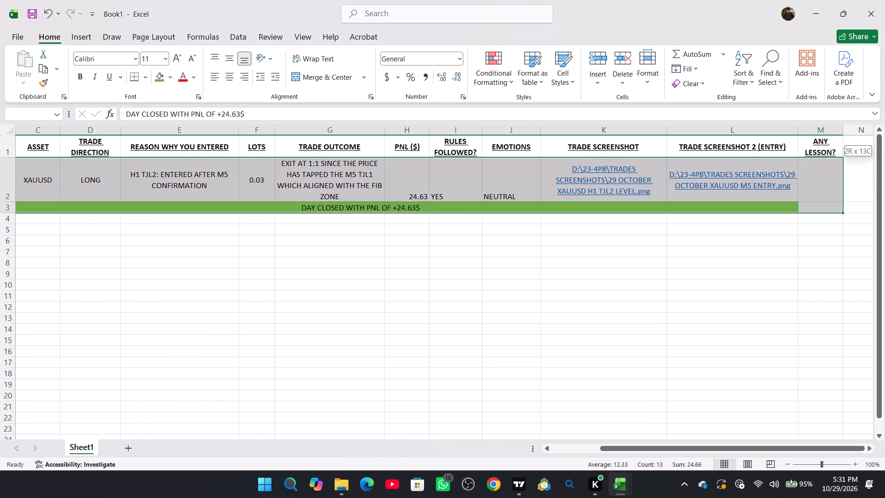
pyautogui.moveTo(810, 201); pyautogui.dragTo(814, 205)
pyautogui.click(330, 76)
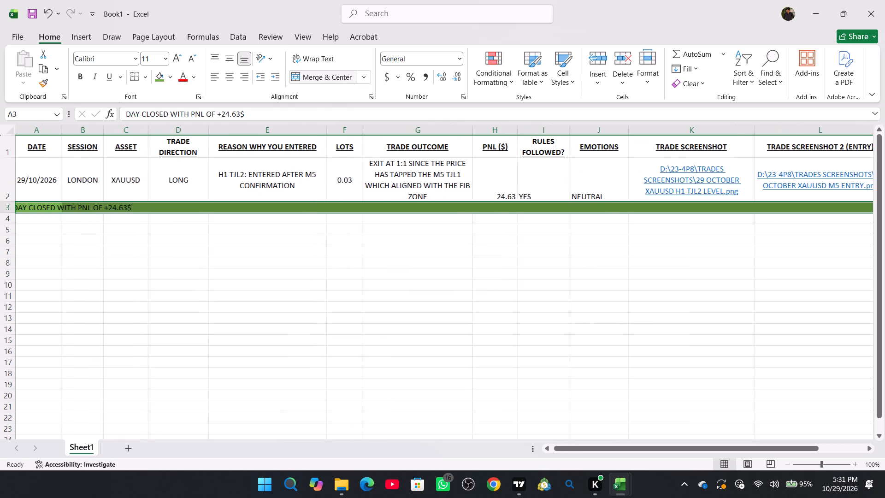
pyautogui.click(330, 76)
pyautogui.click(490, 330)
# Format the day-close text in merged row 3 as bold with a white font colour.
pyautogui.doubleClick(413, 207)
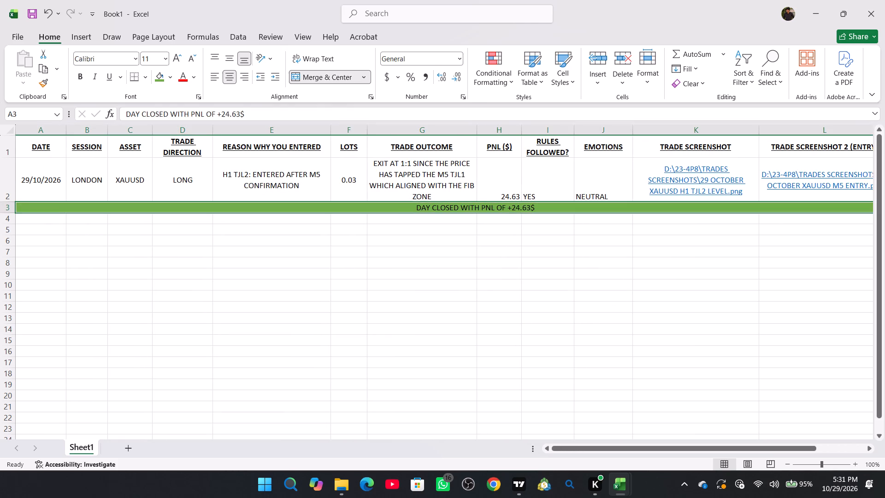
pyautogui.moveTo(386, 206); pyautogui.dragTo(507, 219)
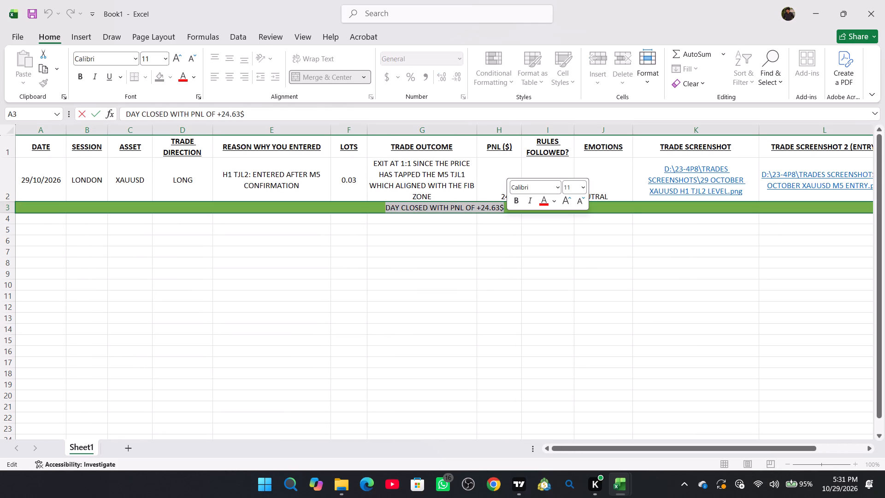
pyautogui.click(556, 202)
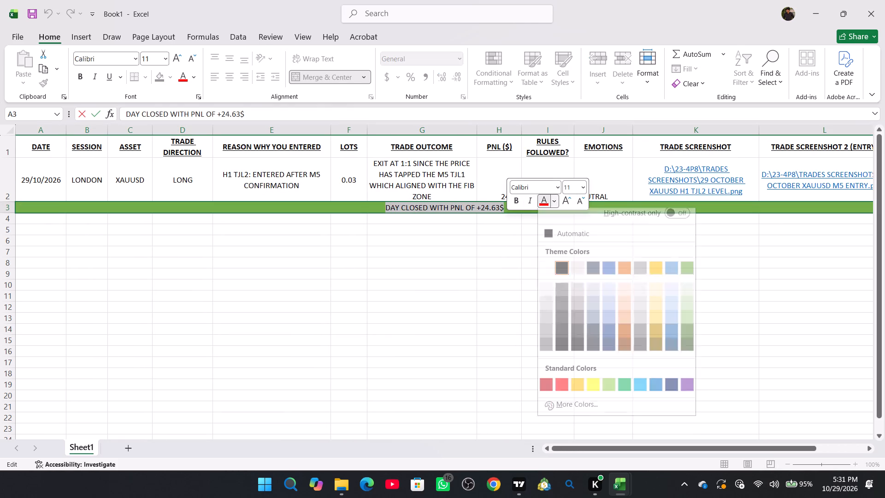
pyautogui.click(544, 272)
pyautogui.click(513, 199)
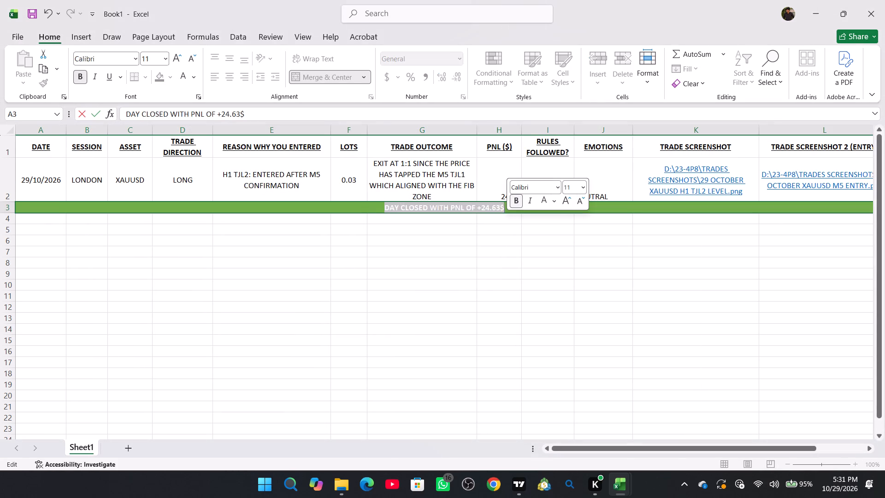
pyautogui.click(513, 279)
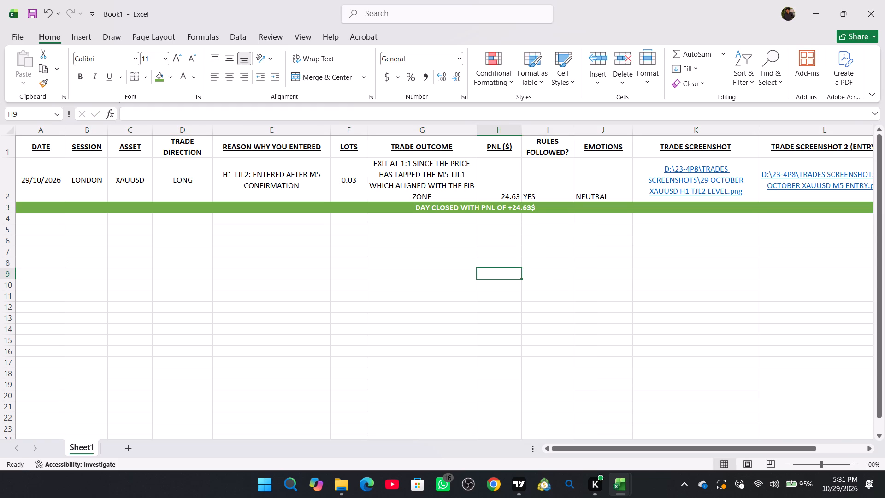
# Add the risk percentage to the trade's LOTS cell F2 so it reads "0.03 (0.5%)".
pyautogui.scroll(2, 366, 366)
pyautogui.moveTo(585, 445); pyautogui.dragTo(578, 445)
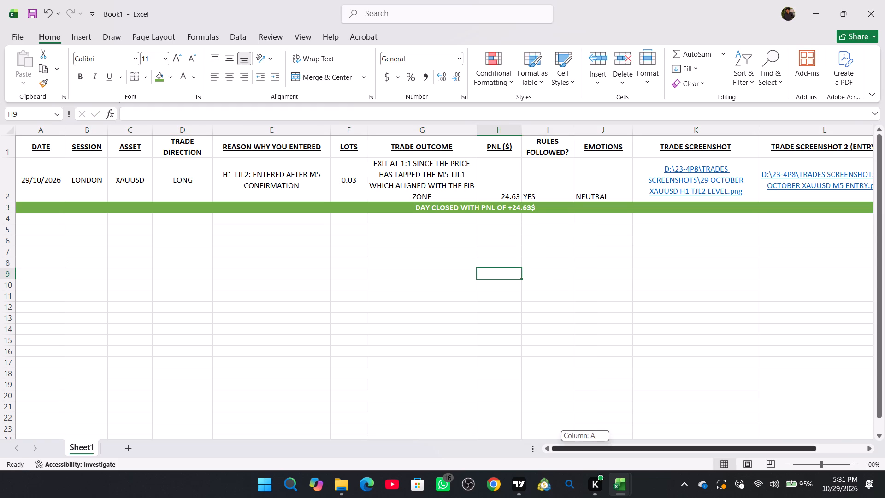
pyautogui.moveTo(578, 445); pyautogui.dragTo(574, 445)
pyautogui.doubleClick(362, 178)
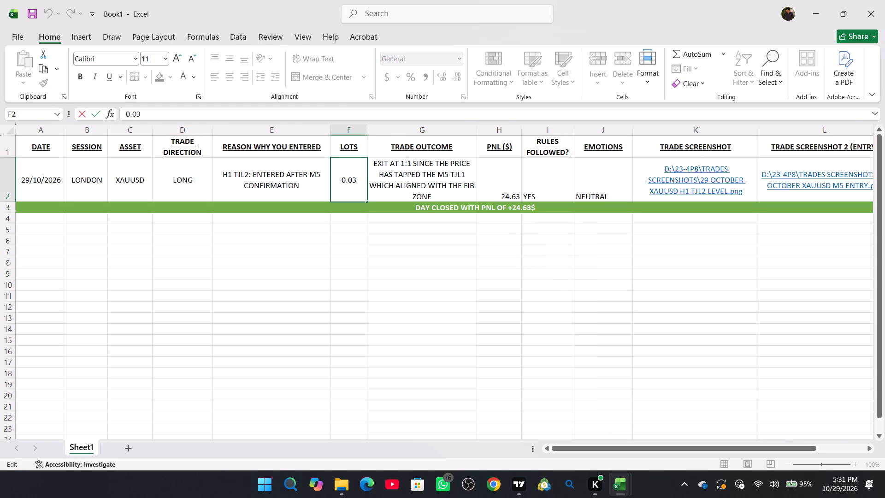
pyautogui.hotkey('shift', '(')
pyautogui.press('Left')
pyautogui.press('space')
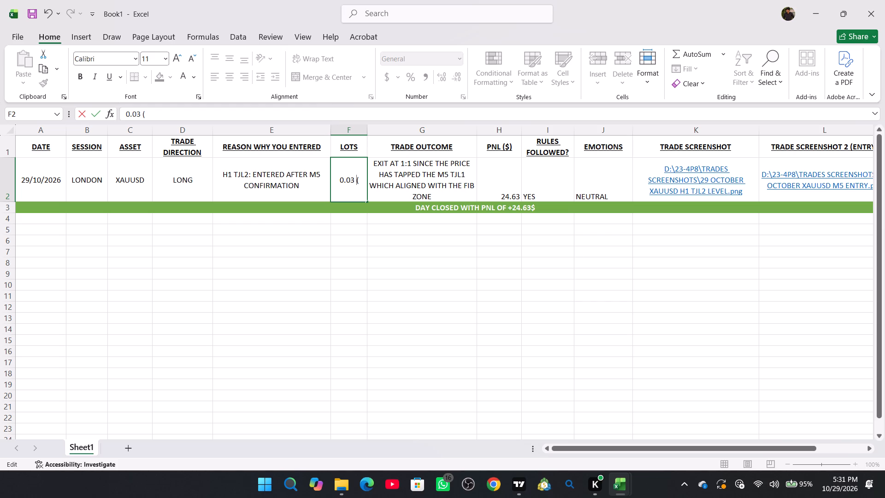
pyautogui.press('Right')
pyautogui.write('0.5')
pyautogui.hotkey('shift', '%')
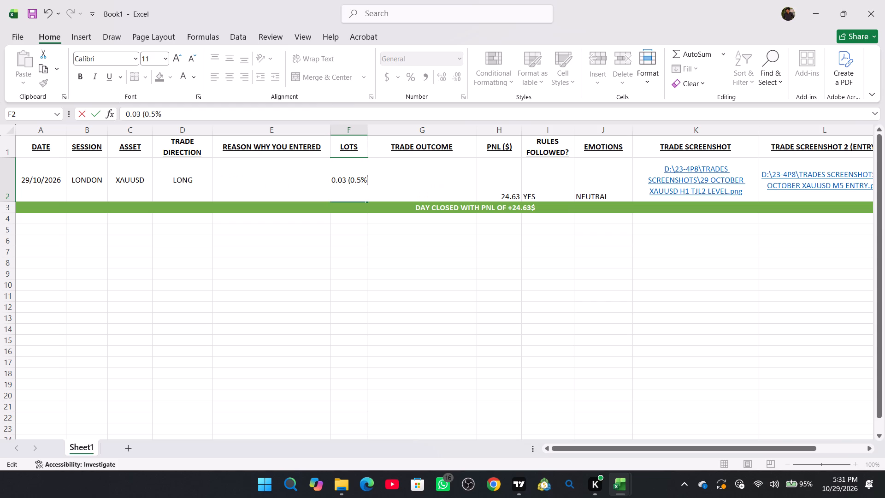
pyautogui.hotkey('shift', ')')
pyautogui.click(422, 275)
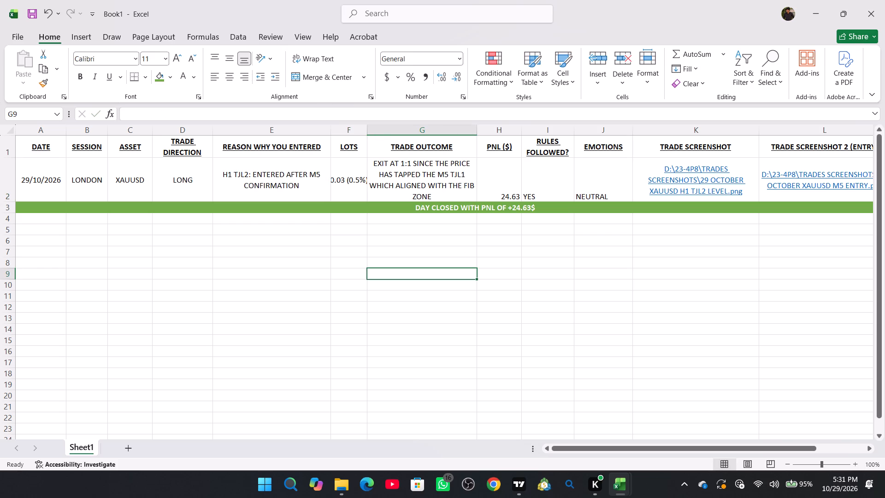
# Wrap the text in the LOTS cell F2.
pyautogui.click(345, 169)
pyautogui.click(308, 57)
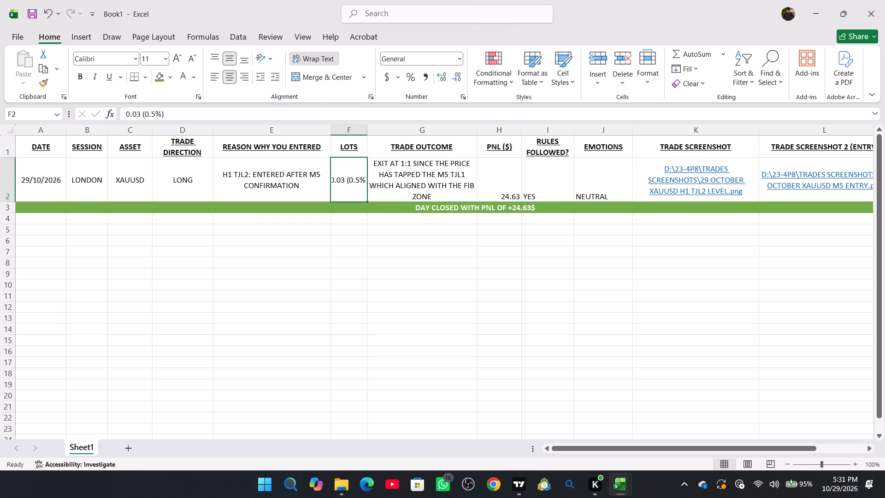
pyautogui.click(415, 338)
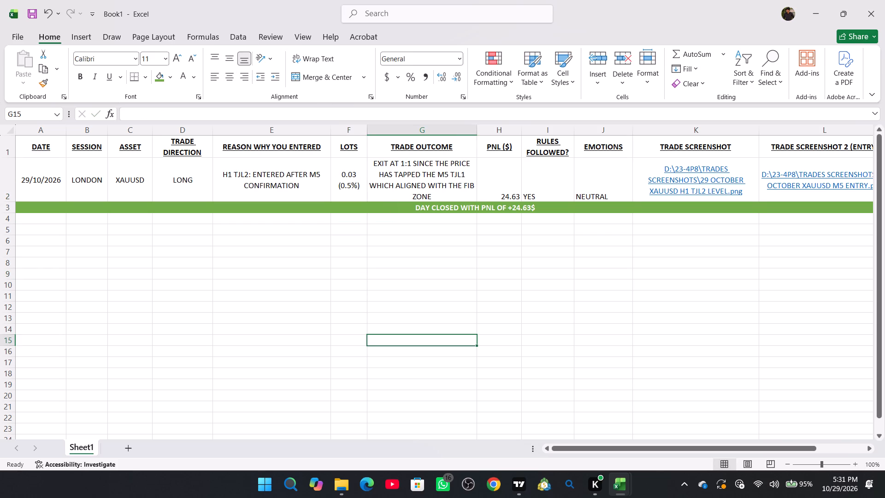
# Add the word RISK inside the parentheses in F2 so the entry reads "0.03 (0.5% RISK)".
pyautogui.doubleClick(351, 188)
pyautogui.click(354, 185)
pyautogui.click(357, 185)
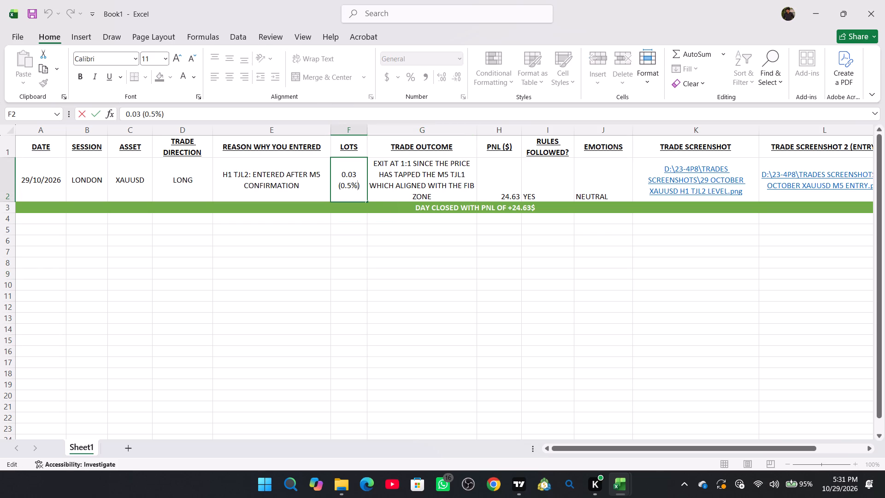
pyautogui.write('OF')
pyautogui.press('space')
pyautogui.press('BackSpace')
pyautogui.press('BackSpace')
pyautogui.press('BackSpace')
pyautogui.press('space')
pyautogui.write('RISK')
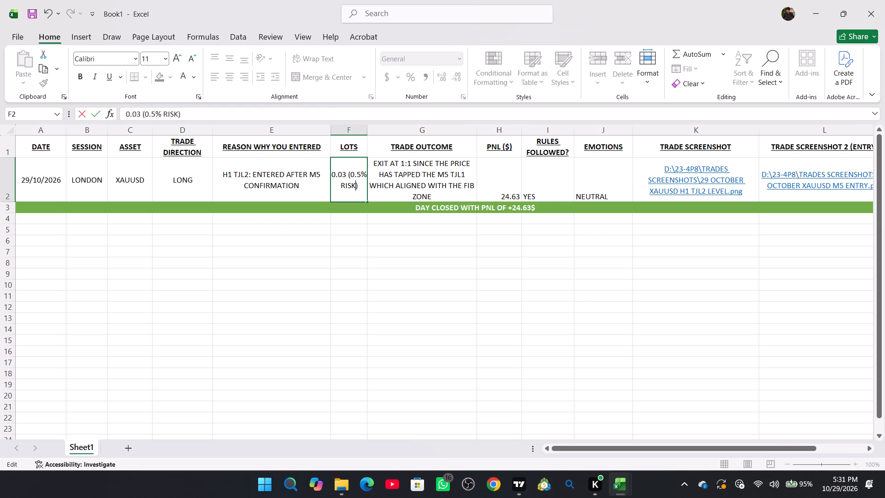
pyautogui.click(339, 314)
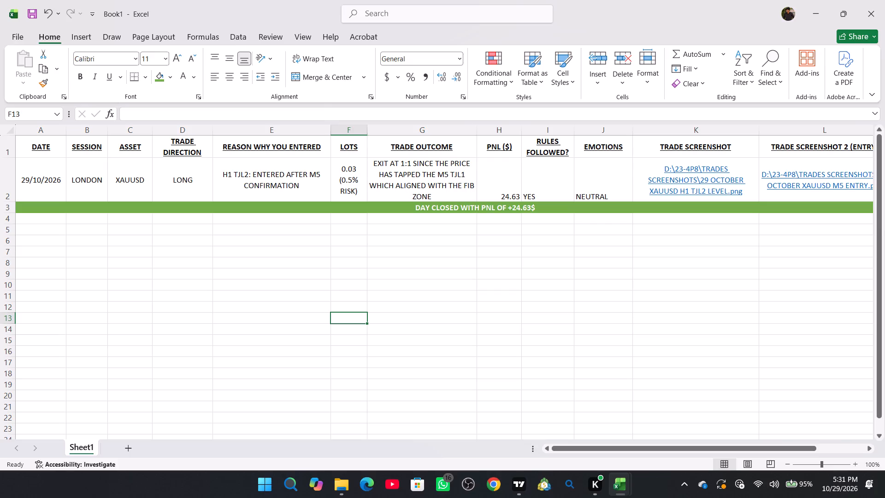
# Save the workbook to the Desktop folder as an Excel Workbook named FUNDING PIPS JOURNAL.
pyautogui.hotkey('ctrl', 's')
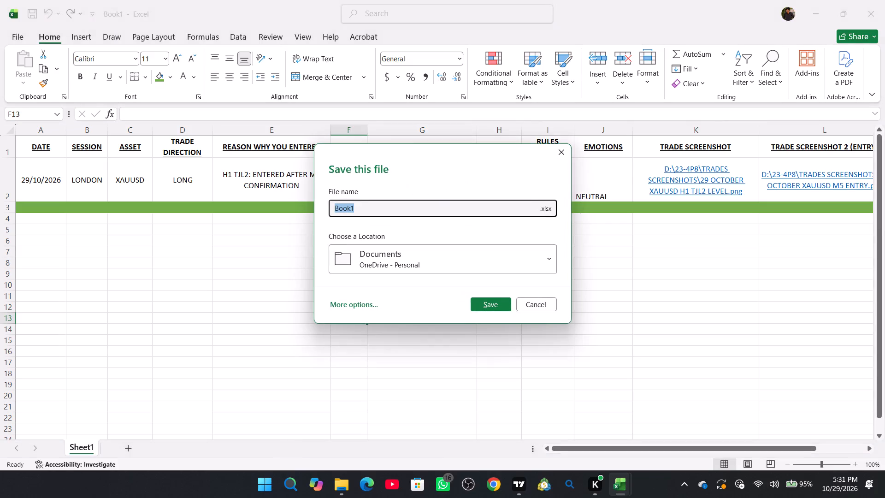
pyautogui.click(347, 302)
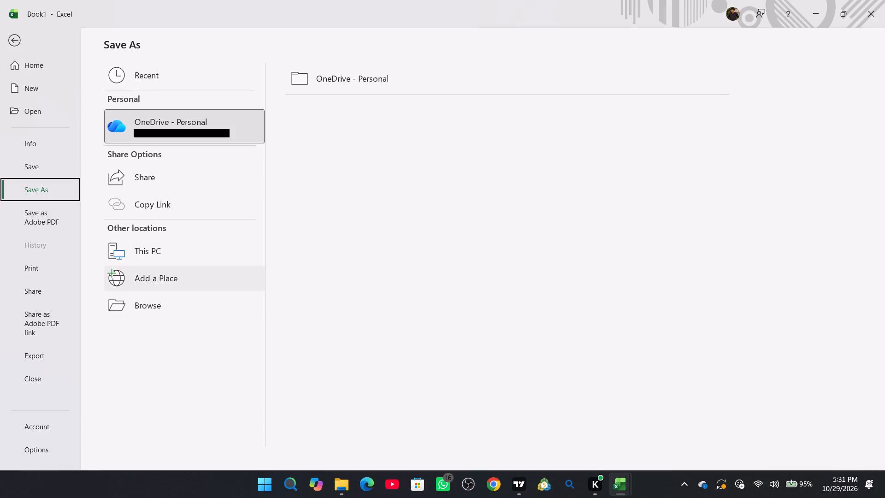
pyautogui.click(159, 296)
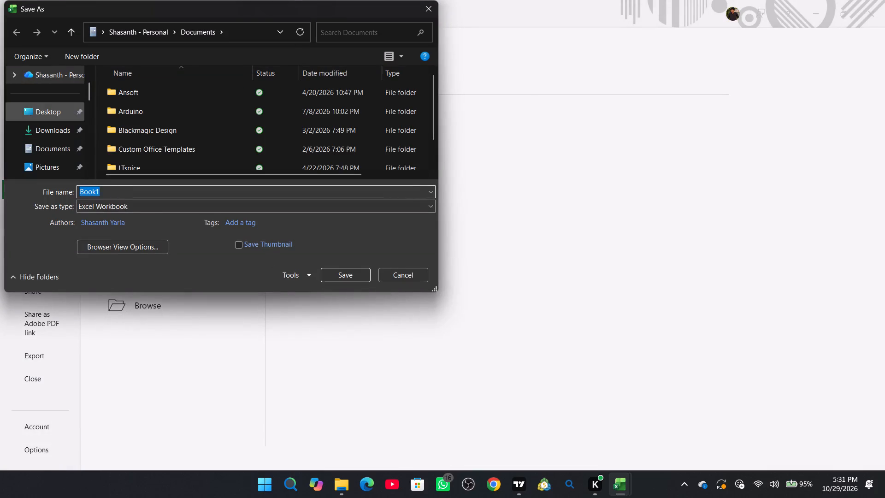
pyautogui.click(31, 114)
pyautogui.moveTo(112, 192); pyautogui.dragTo(75, 188)
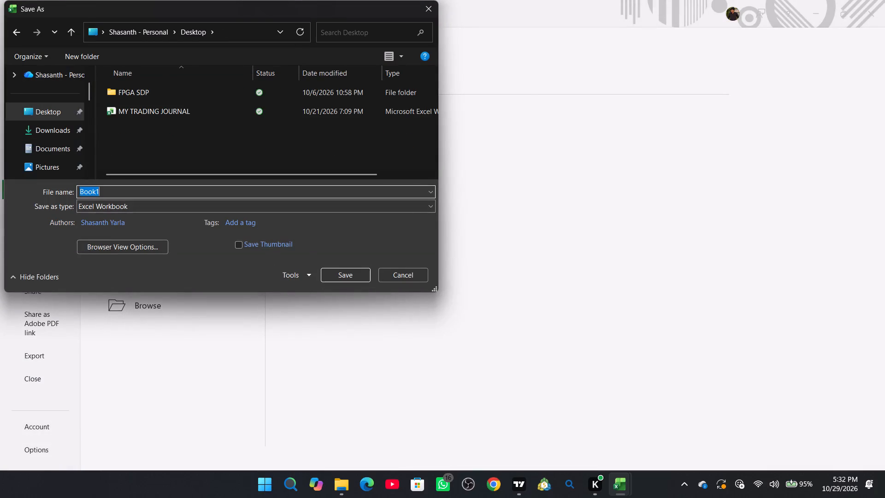
pyautogui.write('FUNDING')
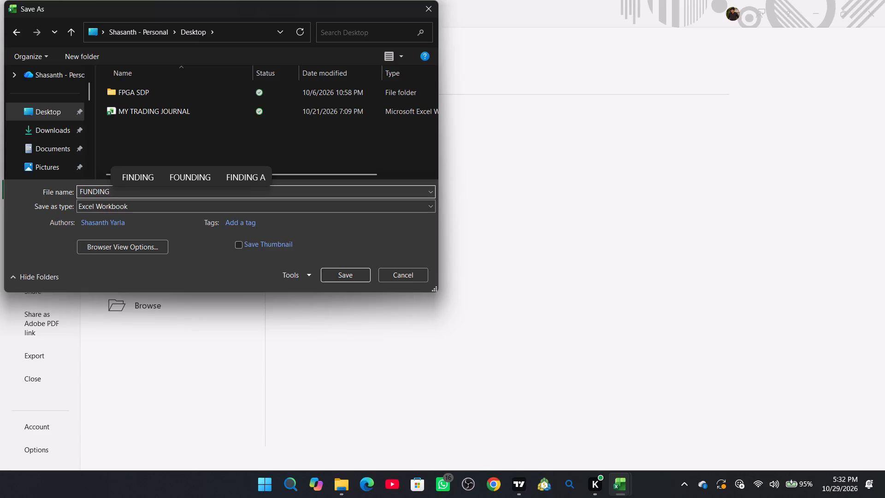
pyautogui.press('space')
pyautogui.write('PIPS JOURNAL')
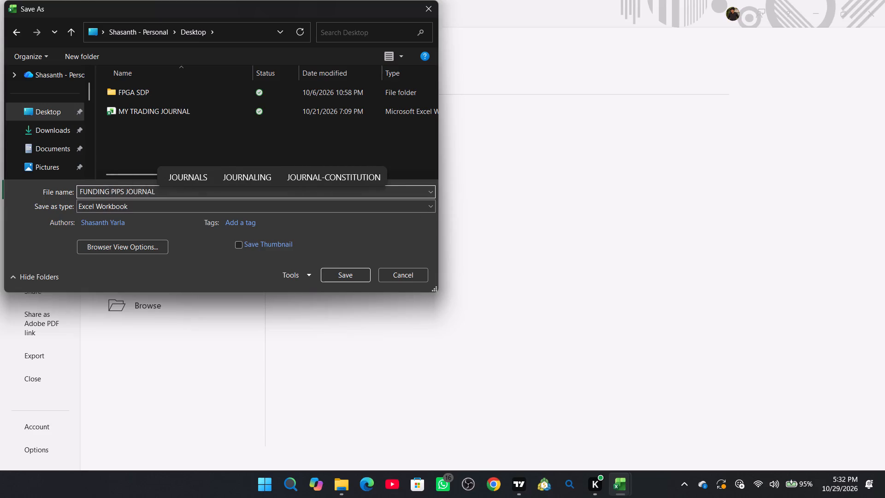
pyautogui.click(345, 275)
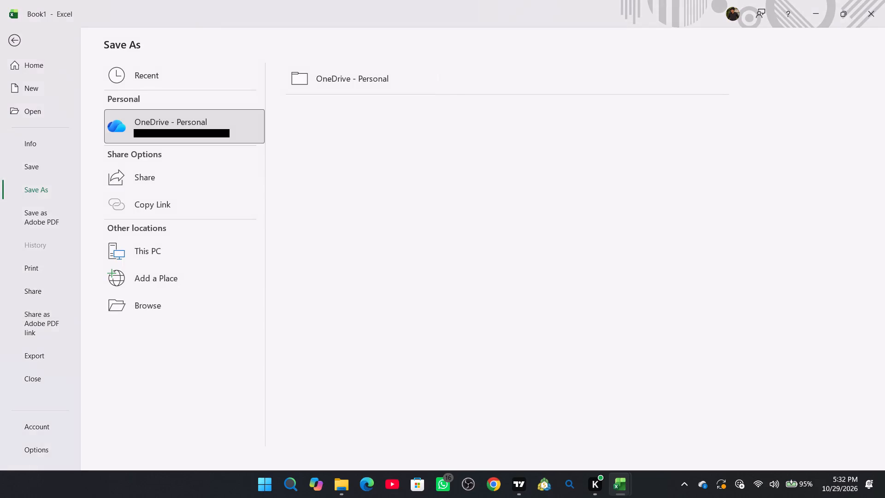
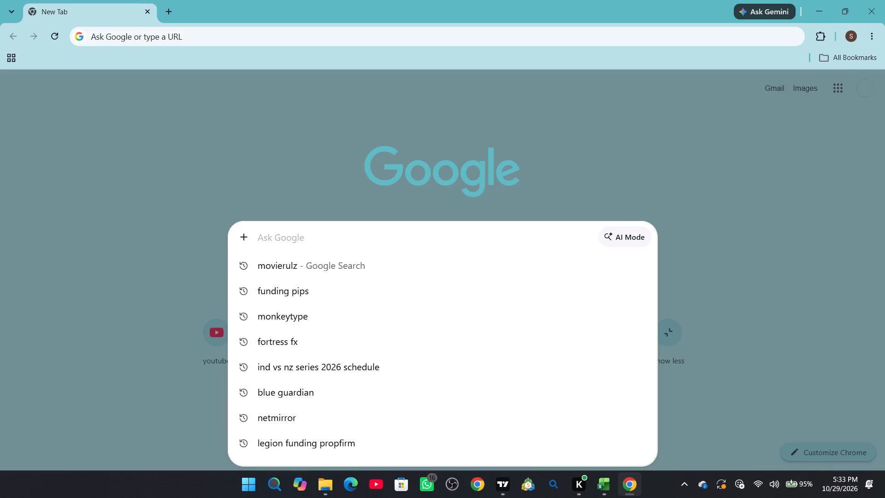
# Search Google in Chrome for "funding pips" and open the FundingPips website from the results.
pyautogui.click(310, 298)
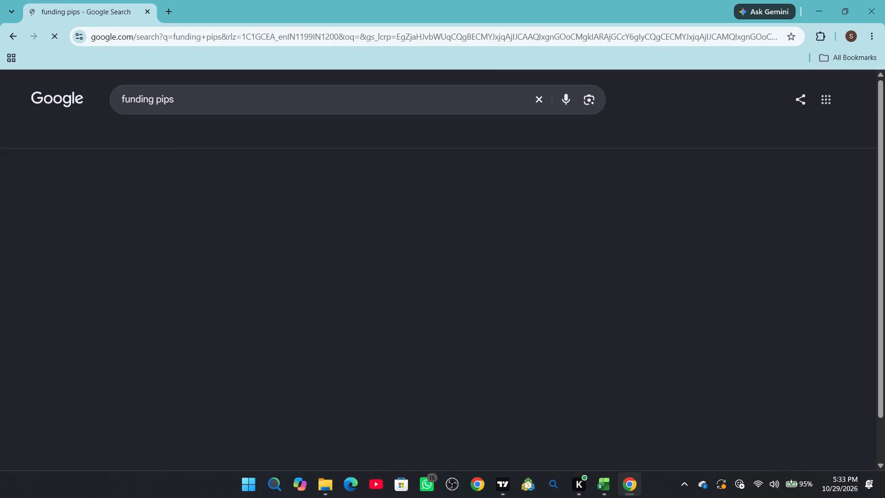
pyautogui.click(174, 189)
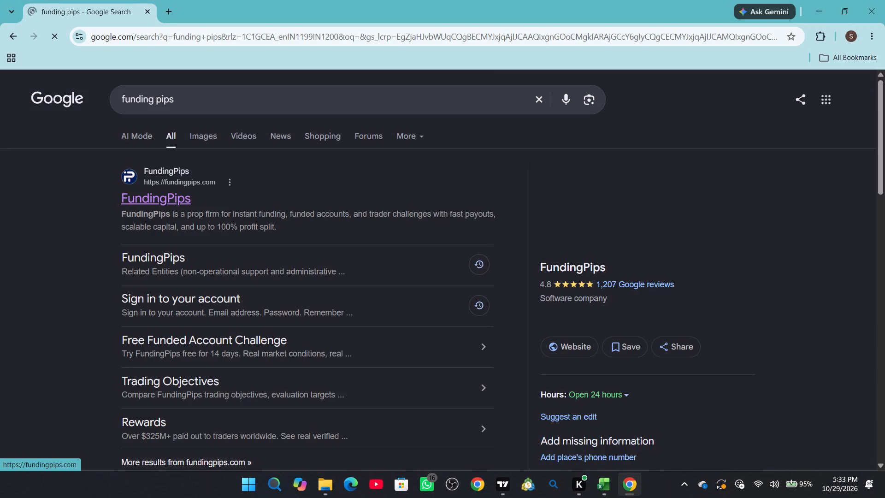
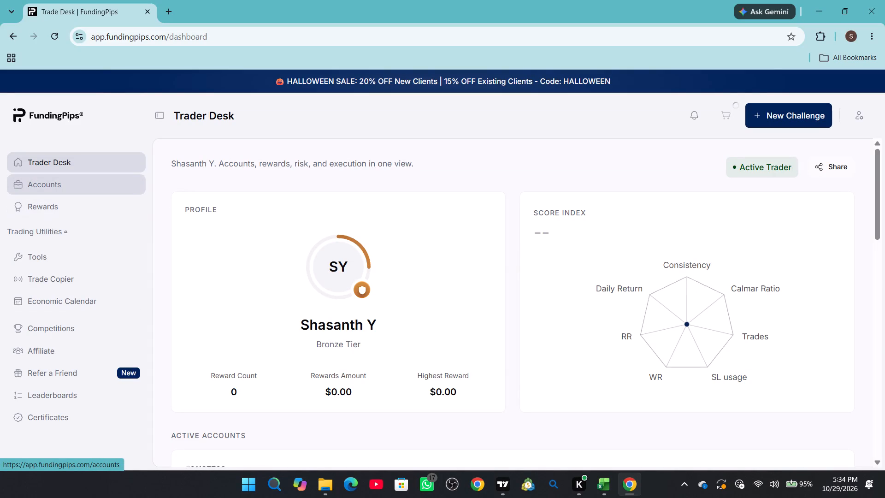
# Open the Accounts page and show the details of the ongoing $5k 2 Step Standard account.
pyautogui.tripleClick(53, 184)
pyautogui.scroll(-2, 413, 249)
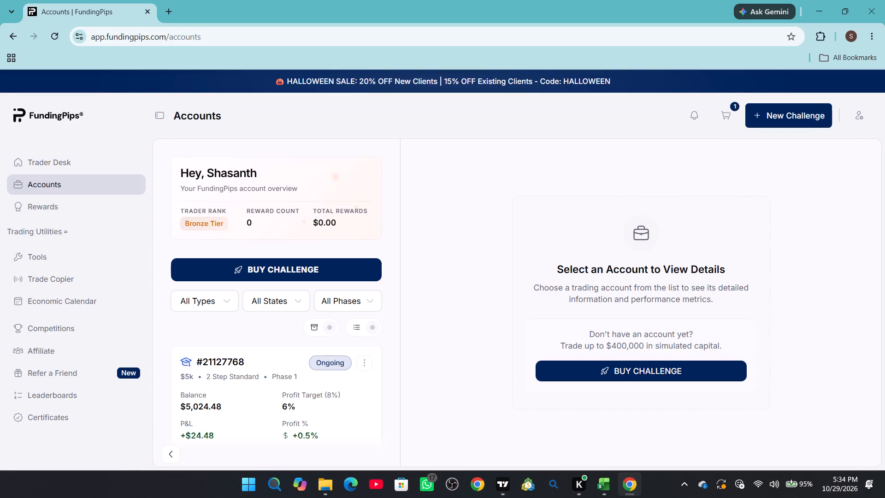
pyautogui.scroll(5, 413, 249)
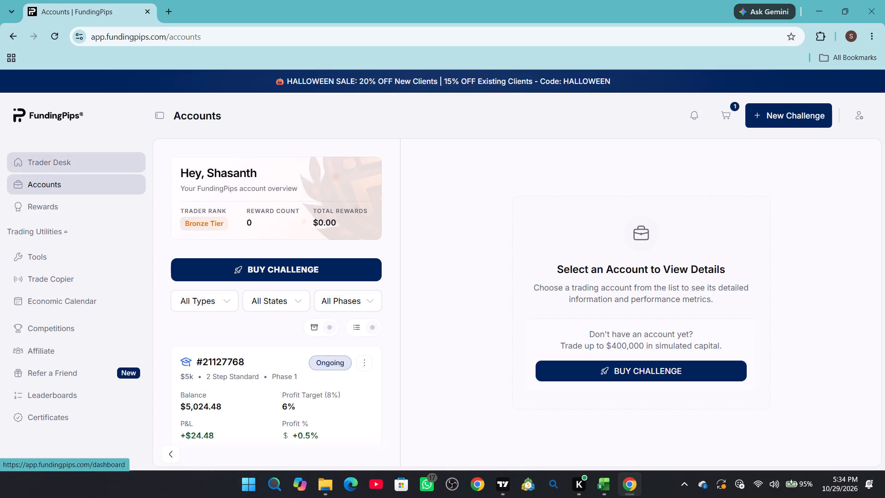
pyautogui.scroll(-2, 431, 299)
pyautogui.doubleClick(324, 401)
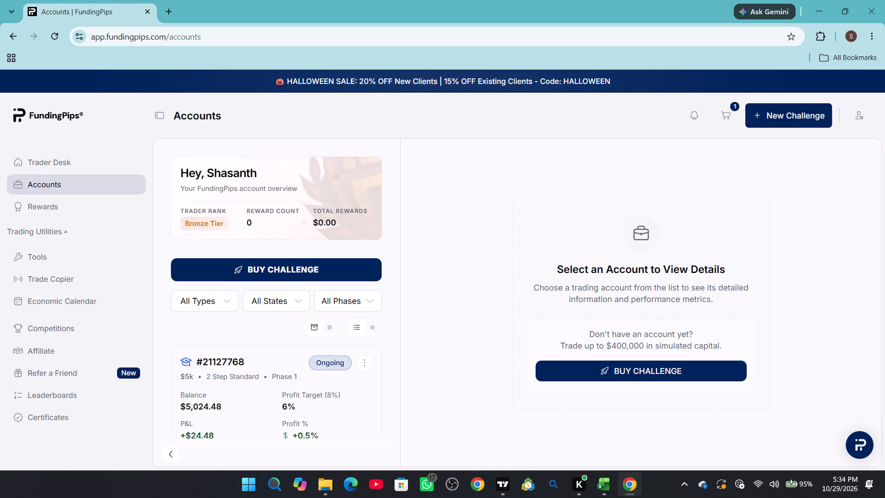
pyautogui.click(240, 395)
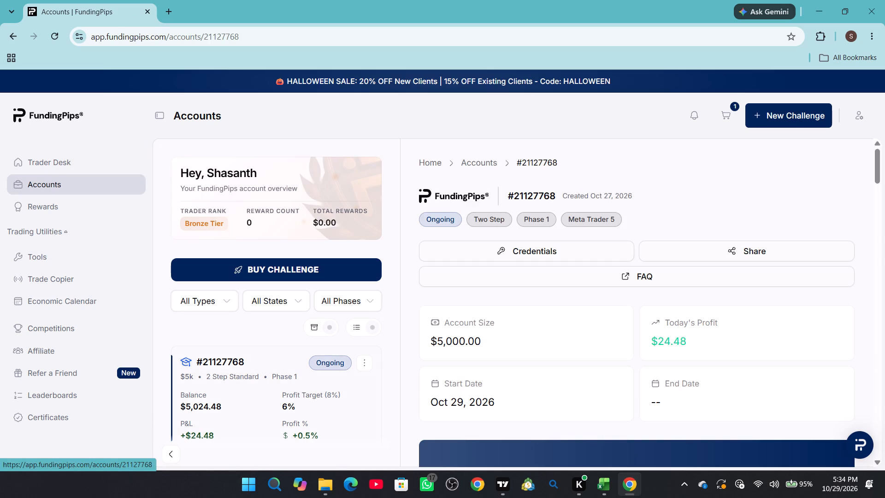
# Examine the account's overview, score, balance and equity bars, and the Account Balance chart.
pyautogui.scroll(3, 525, 277)
pyautogui.scroll(-1, 525, 277)
pyautogui.scroll(2, 525, 277)
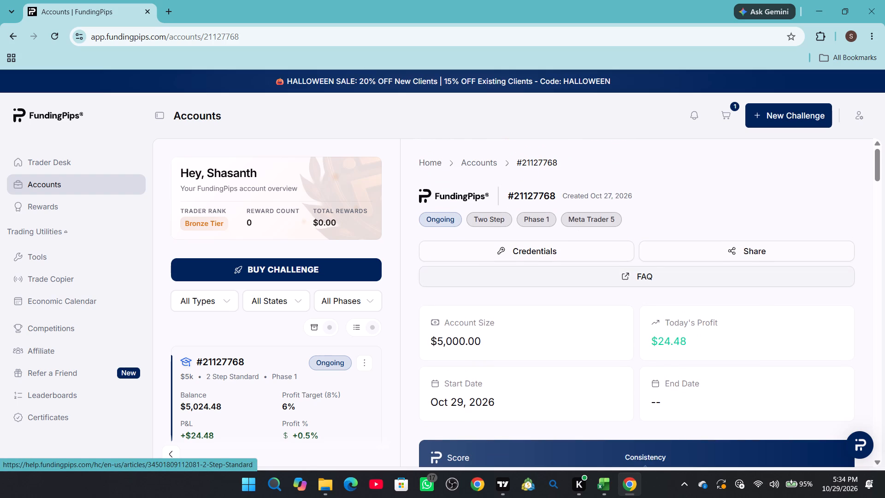
pyautogui.scroll(-3, 577, 361)
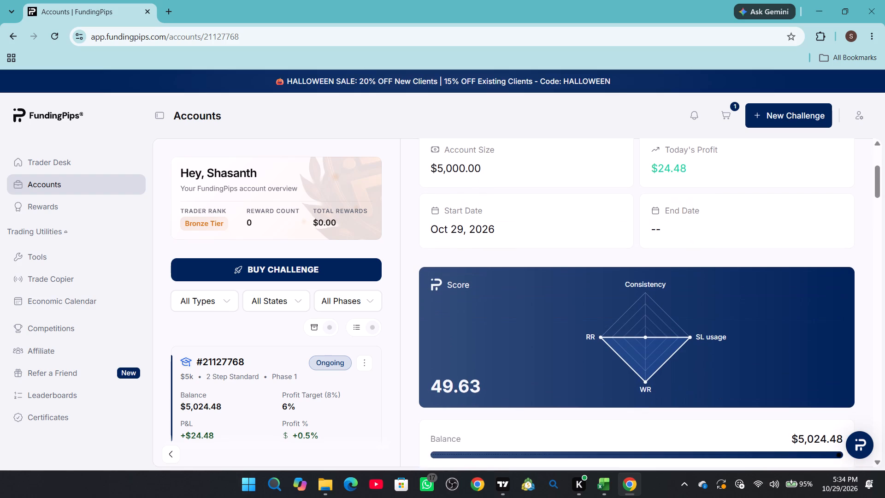
pyautogui.scroll(-1, 577, 361)
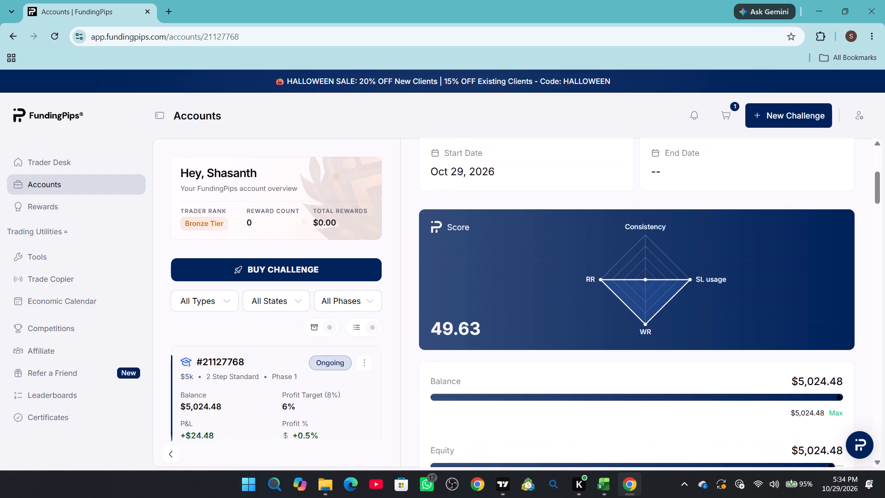
pyautogui.scroll(-1, 577, 361)
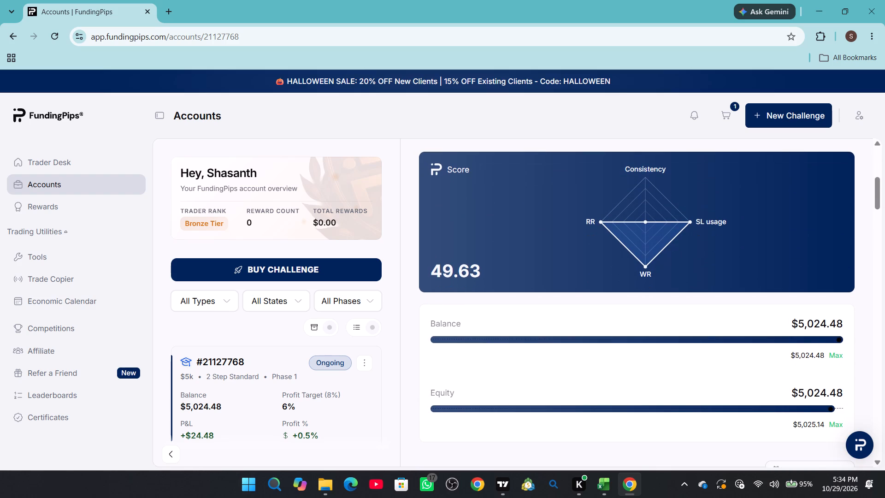
pyautogui.scroll(-2, 577, 361)
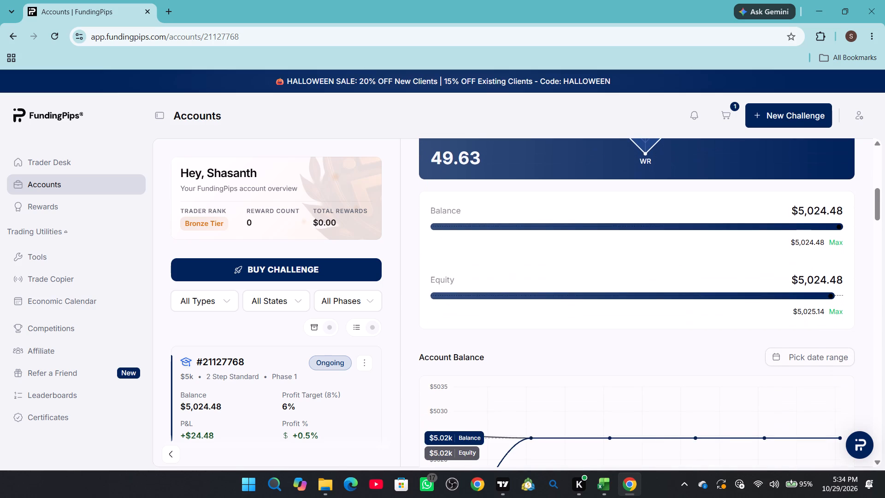
pyautogui.scroll(-2, 578, 360)
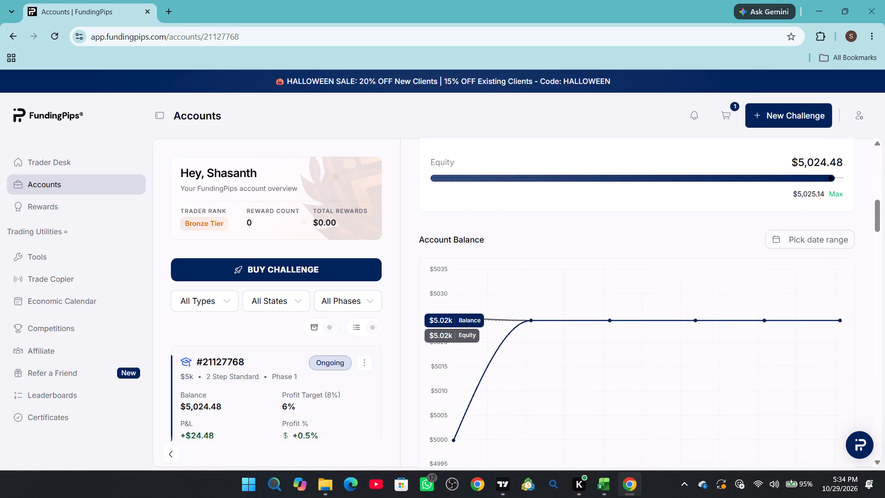
pyautogui.scroll(-5, 578, 360)
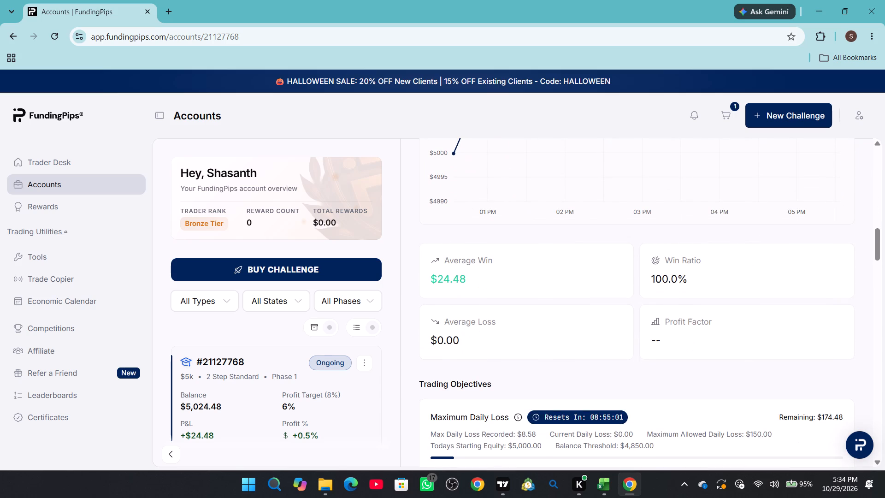
# Review the account's Trading Objectives for daily loss, maximum loss and profit target, along with the October 2026 Daily Summary calendar.
pyautogui.scroll(-1, 578, 360)
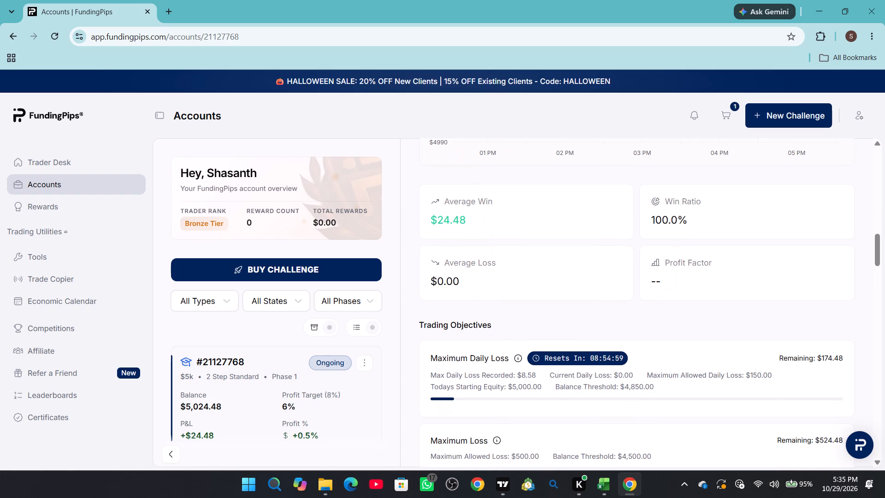
pyautogui.scroll(-2, 578, 360)
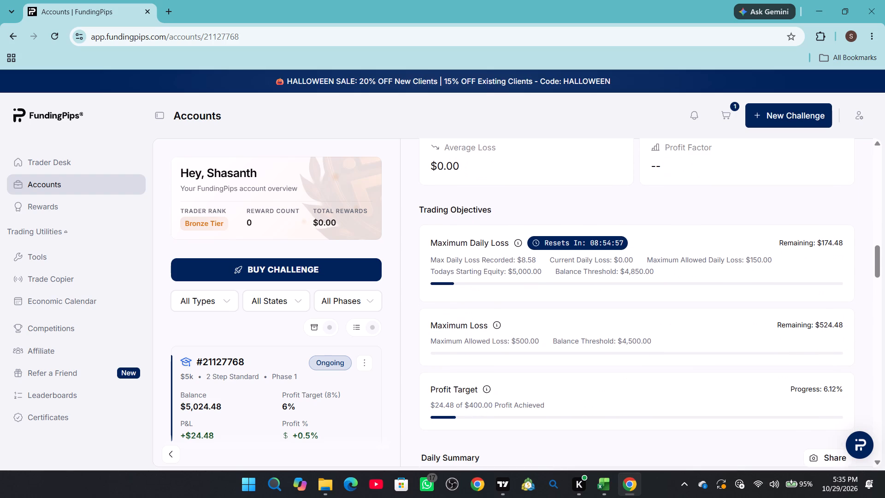
pyautogui.scroll(-1, 578, 360)
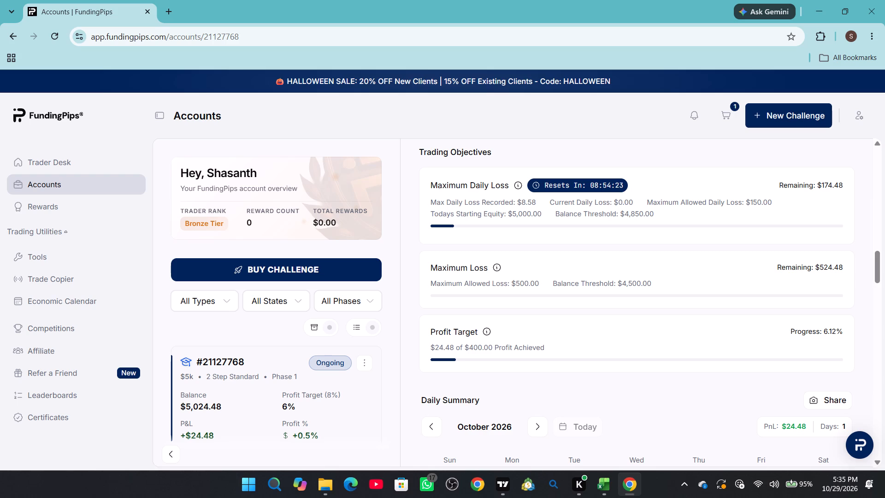
pyautogui.scroll(-1, 631, 269)
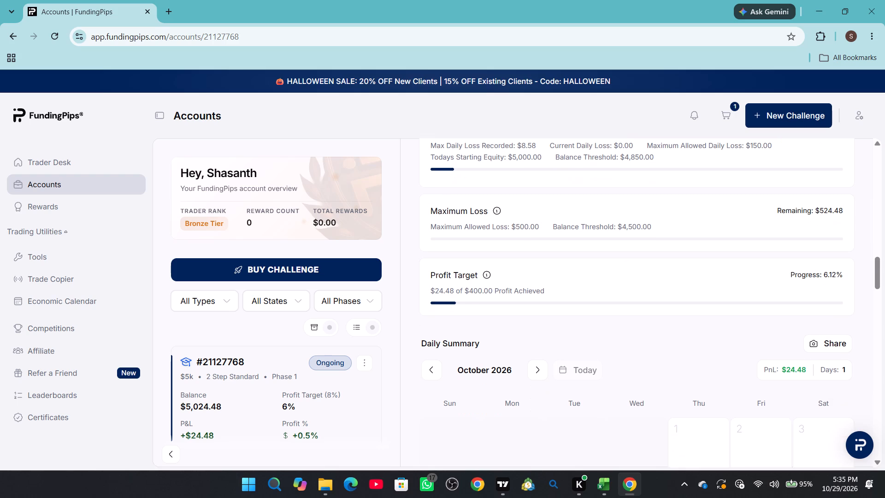
pyautogui.scroll(-5, 631, 268)
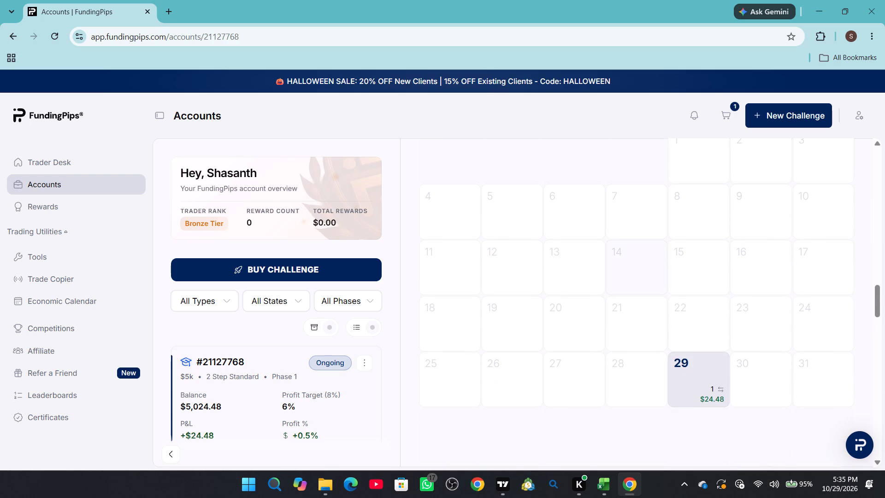
pyautogui.scroll(4, 631, 268)
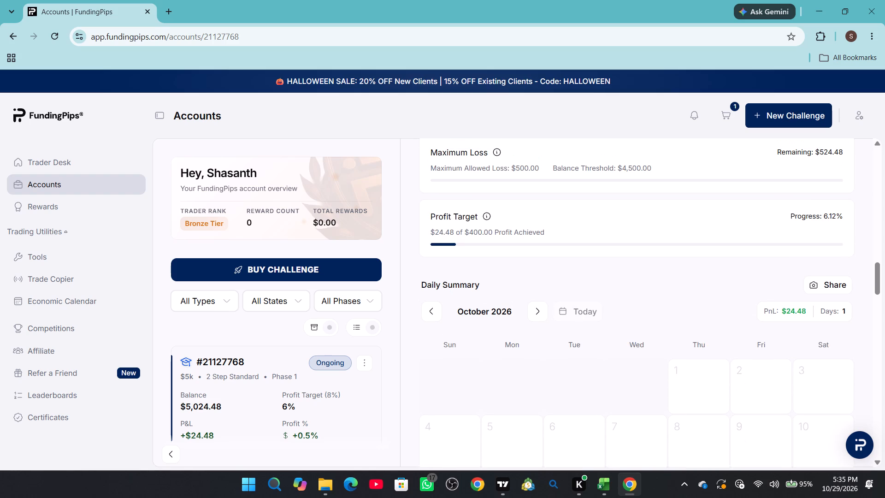
pyautogui.scroll(2, 623, 290)
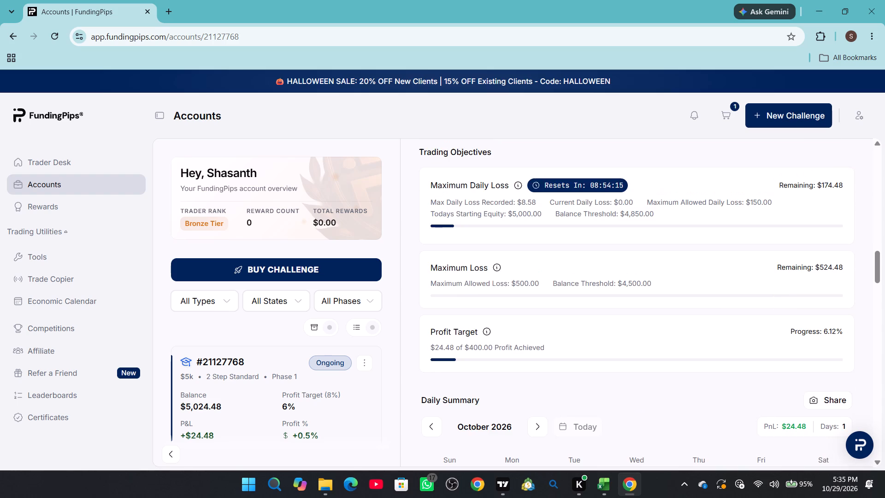
pyautogui.scroll(1, 623, 290)
pyautogui.scroll(-1, 623, 290)
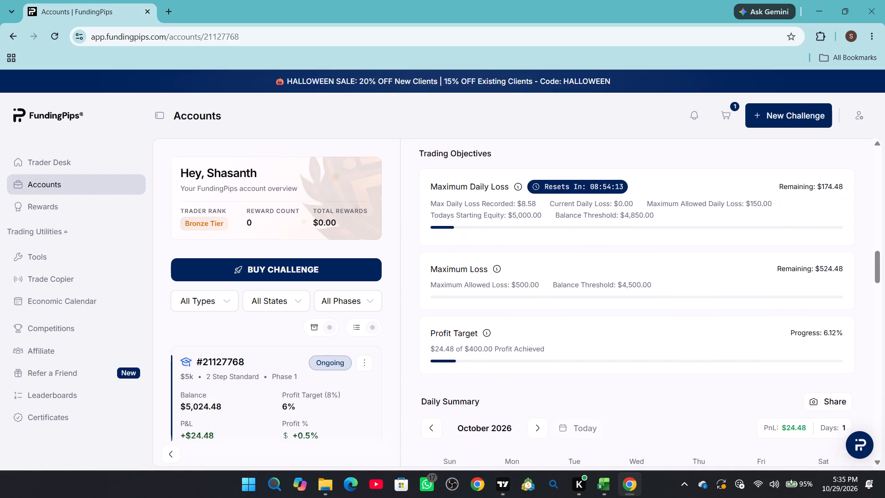
pyautogui.scroll(-5, 221, 368)
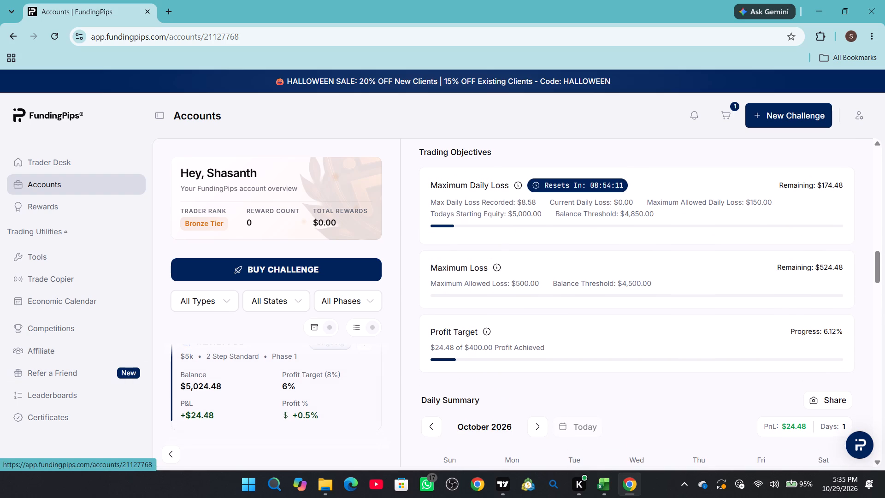
pyautogui.scroll(-2, 221, 368)
pyautogui.scroll(8, 269, 393)
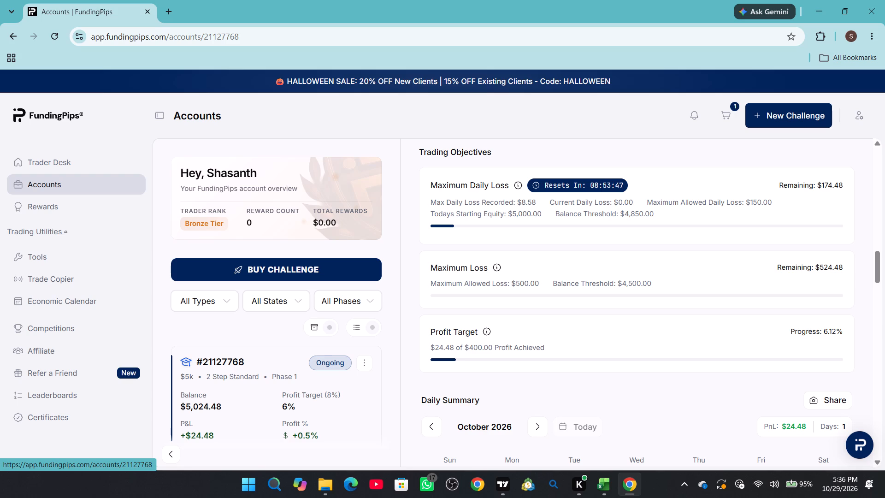
pyautogui.scroll(-4, 342, 341)
pyautogui.scroll(-4, 618, 336)
pyautogui.scroll(3, 618, 336)
pyautogui.scroll(-6, 618, 336)
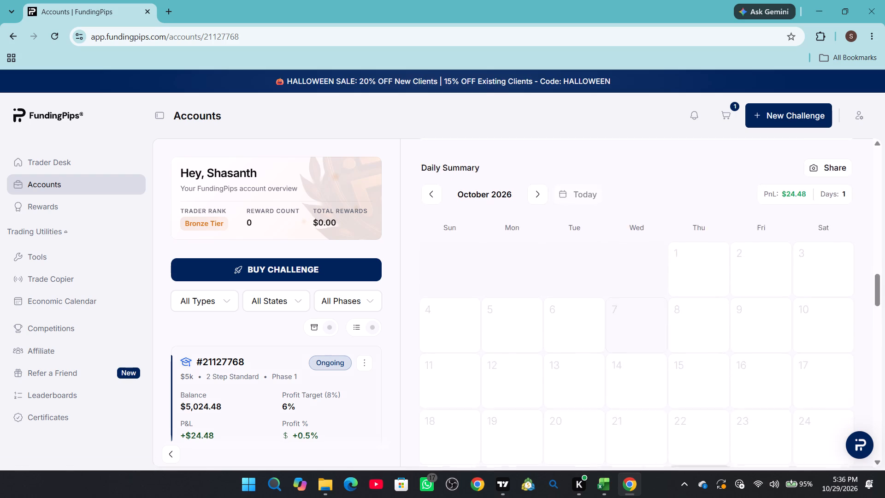
# Examine the Weekly Summary, trade statistics, profitability and instrument analysis charts, down to the Trading History section.
pyautogui.scroll(-5, 618, 336)
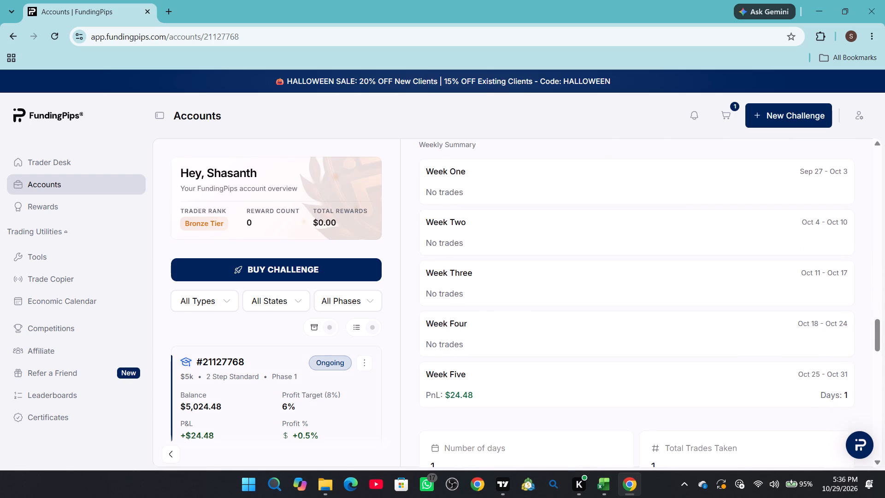
pyautogui.scroll(2, 618, 336)
pyautogui.scroll(-3, 618, 336)
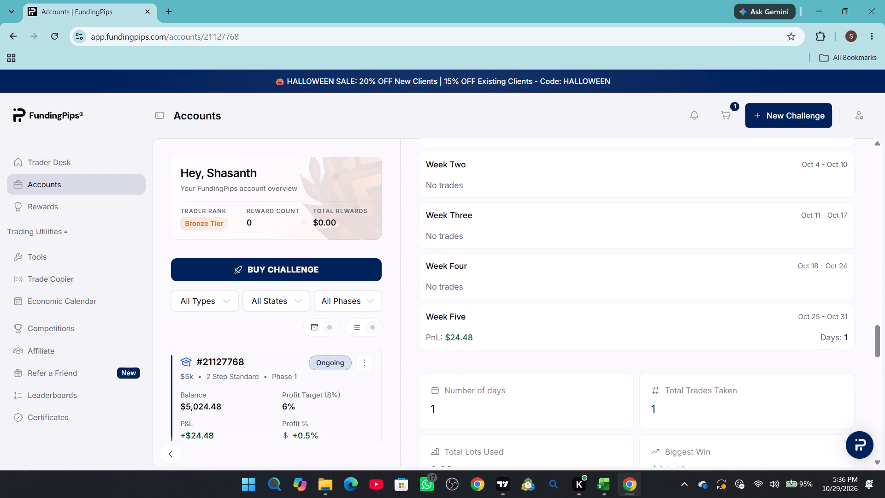
pyautogui.scroll(-3, 618, 336)
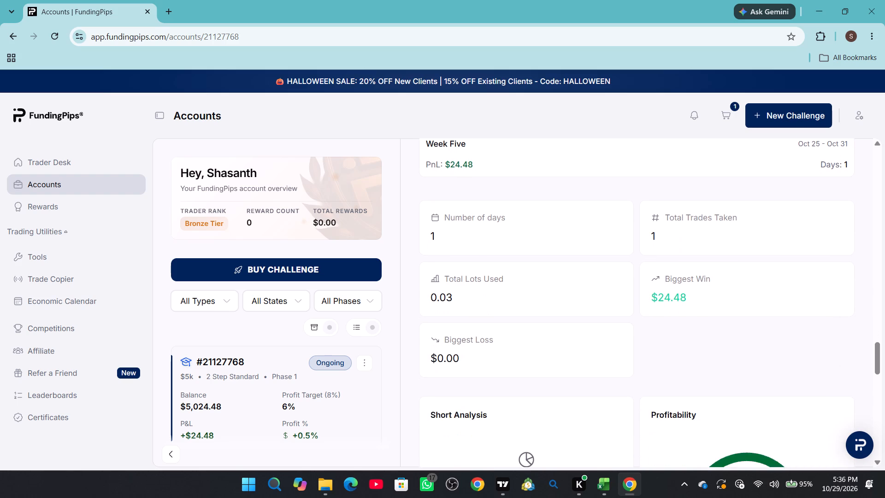
pyautogui.scroll(-3, 618, 336)
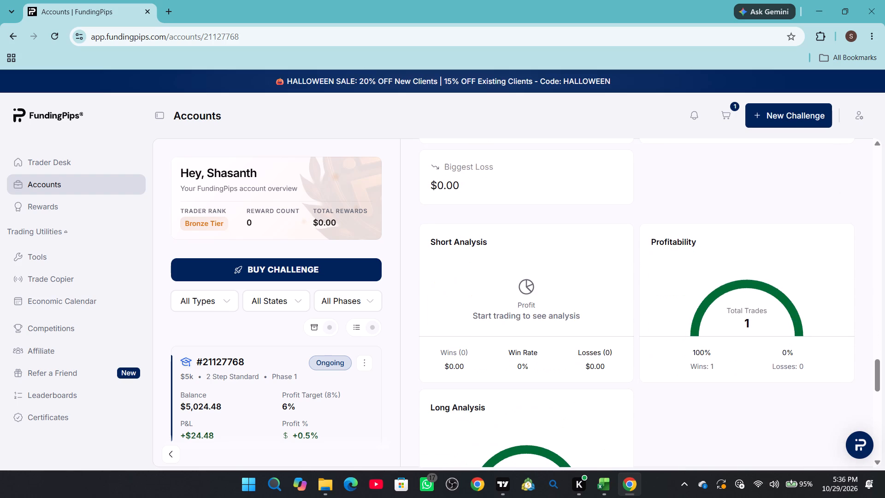
pyautogui.scroll(-8, 617, 336)
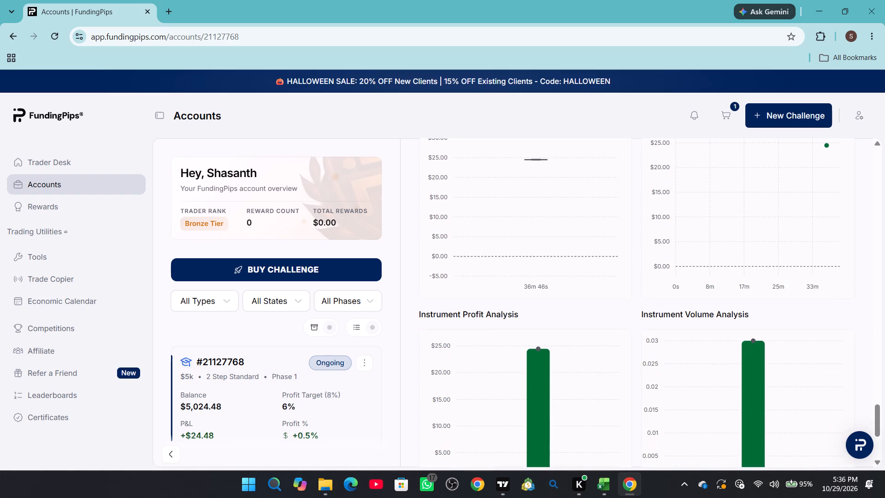
pyautogui.scroll(4, 614, 349)
pyautogui.scroll(-7, 613, 349)
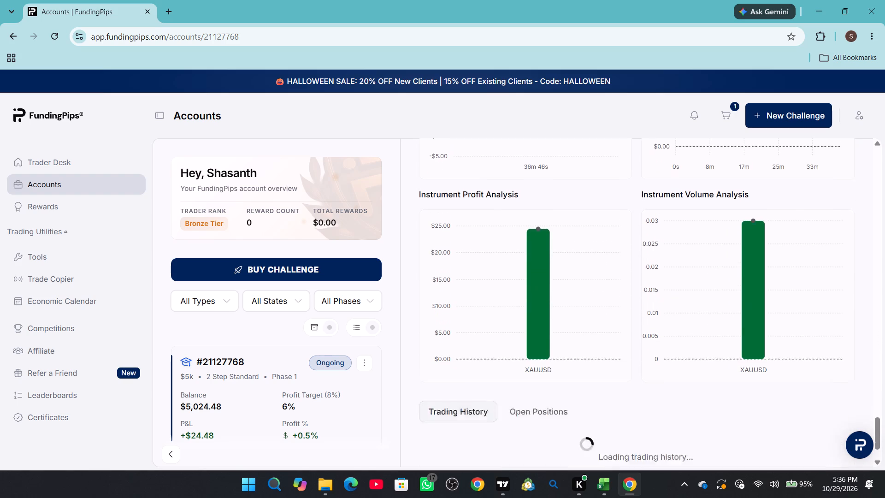
pyautogui.scroll(-3, 612, 348)
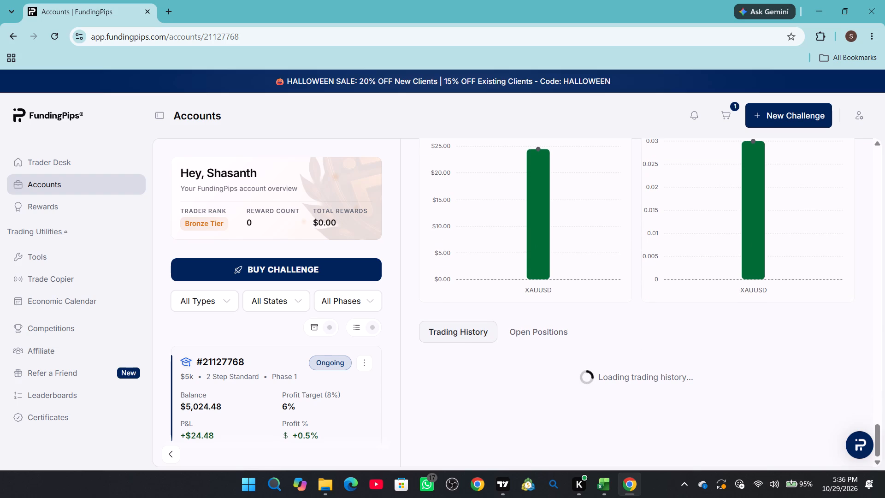
pyautogui.scroll(-4, 611, 348)
# Look back over the account's analytics and return to its account size and profit overview.
pyautogui.scroll(7, 611, 348)
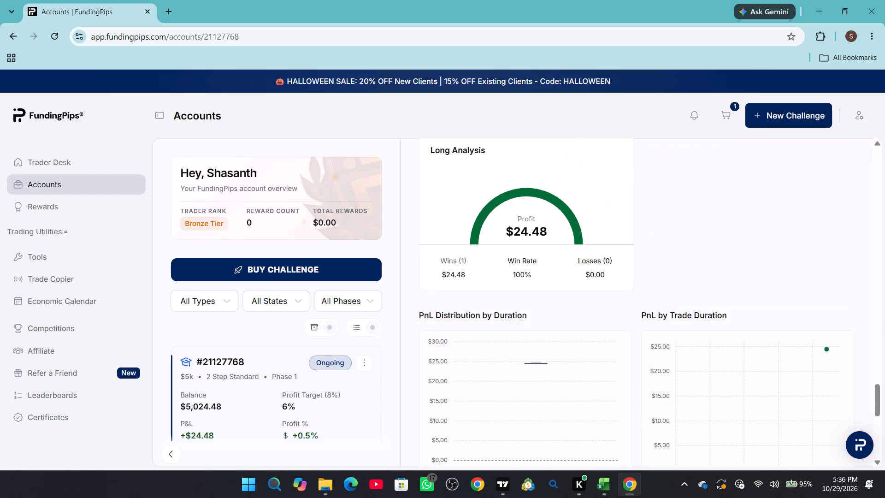
pyautogui.scroll(6, 610, 348)
pyautogui.scroll(17, 572, 350)
pyautogui.scroll(6, 571, 349)
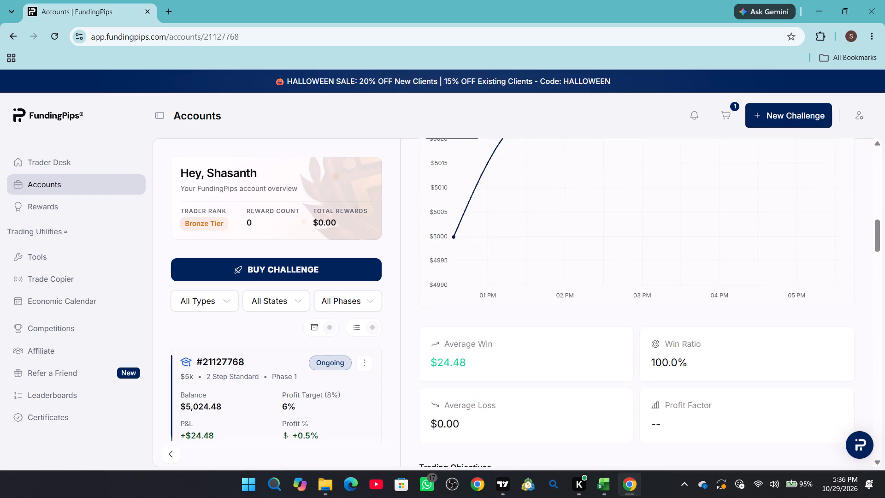
pyautogui.scroll(11, 571, 349)
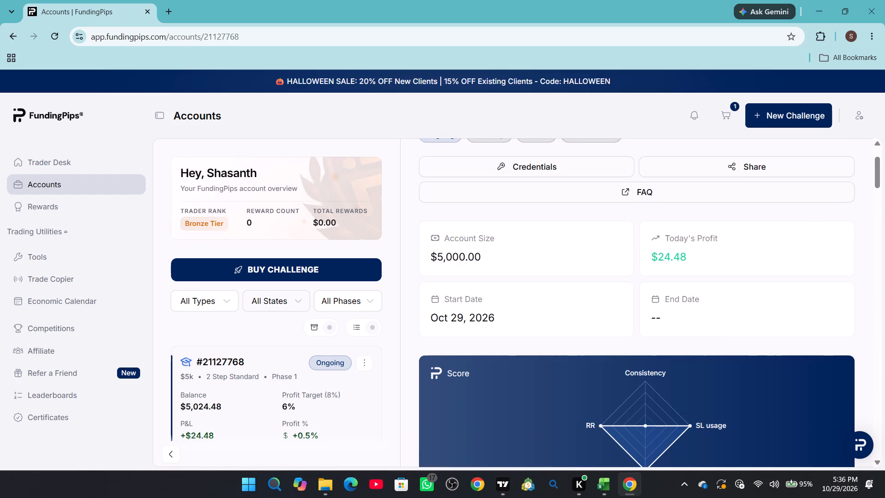
pyautogui.click(208, 333)
pyautogui.scroll(-4, 388, 272)
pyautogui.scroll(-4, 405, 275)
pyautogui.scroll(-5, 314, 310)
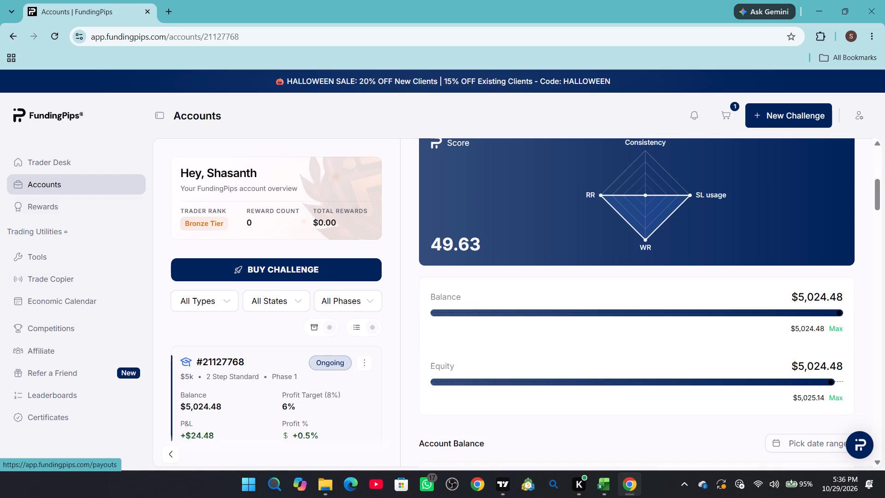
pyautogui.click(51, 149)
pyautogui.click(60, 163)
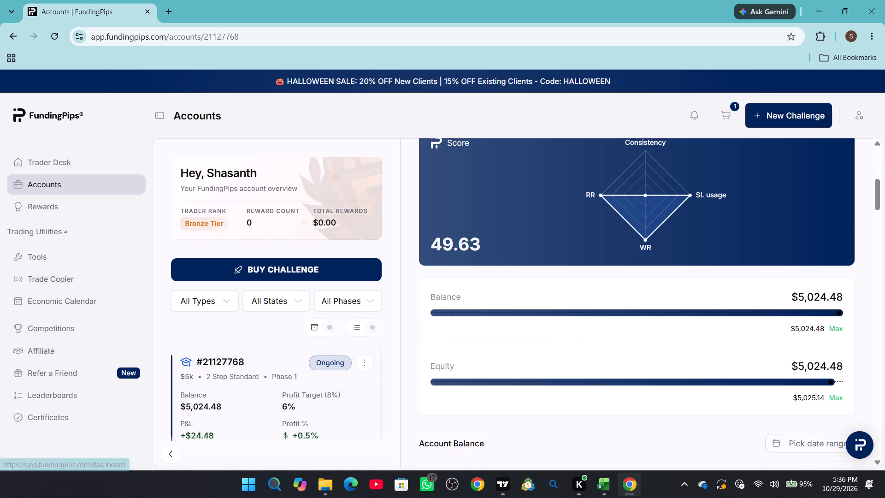
# Switch back to the FUNDING PIPS JOURNAL in Excel and set the XAUUSD trade's PNL ($) value to 24.48.
pyautogui.click(818, 10)
pyautogui.scroll(-3, 512, 273)
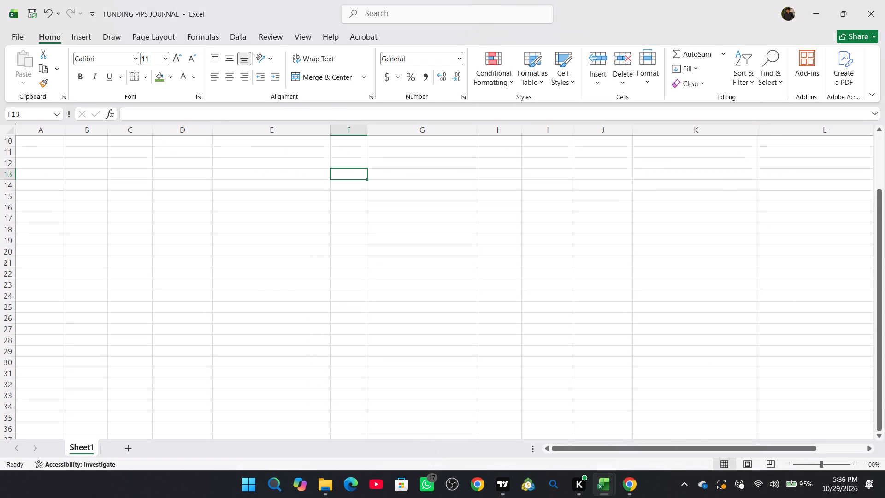
pyautogui.scroll(5, 514, 279)
pyautogui.click(503, 192)
pyautogui.click(510, 195)
pyautogui.doubleClick(519, 196)
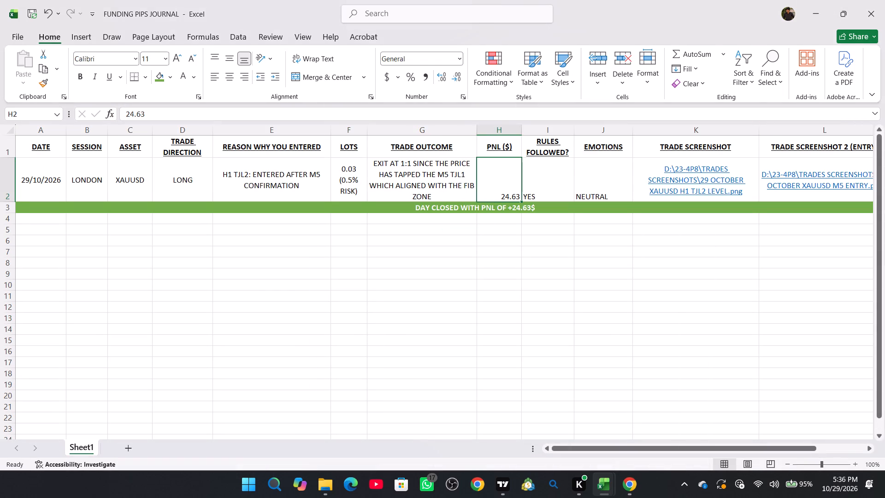
pyautogui.press('BackSpace')
pyautogui.press('BackSpace')
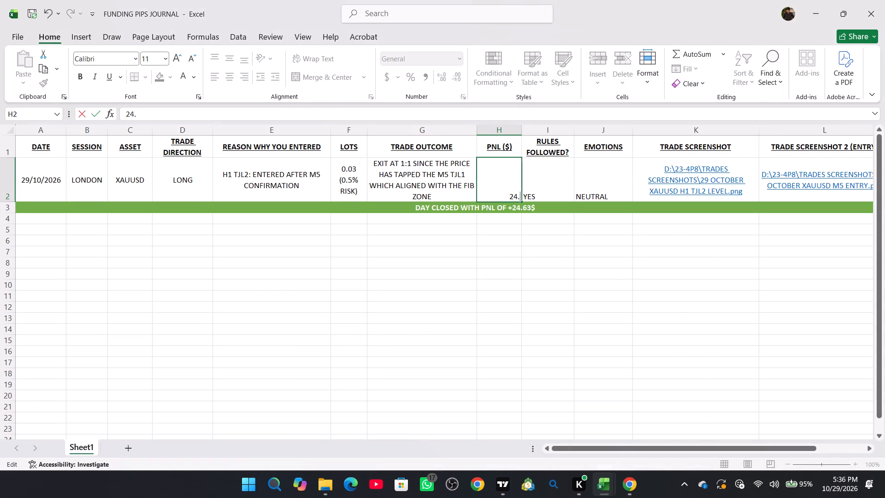
pyautogui.write('48')
# Correct the green summary row to read "DAY CLOSED WITH PNL OF +24.48$" and save the workbook.
pyautogui.doubleClick(530, 208)
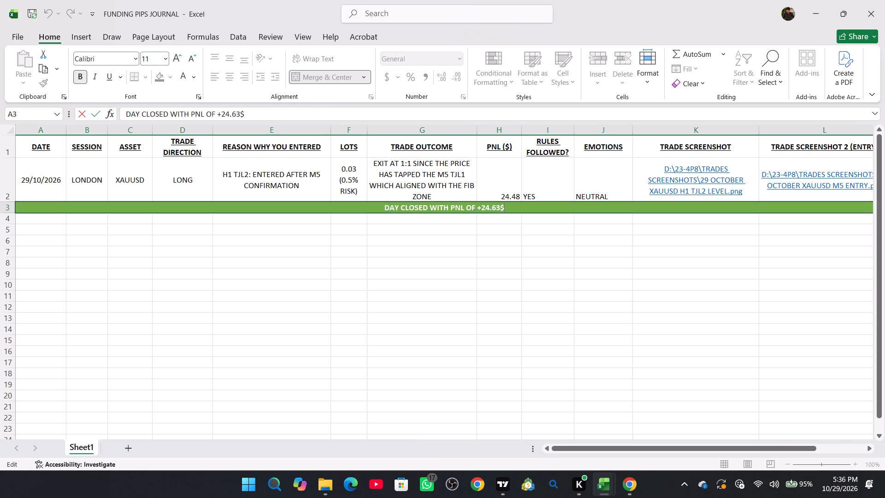
pyautogui.click(500, 207)
pyautogui.press('BackSpace')
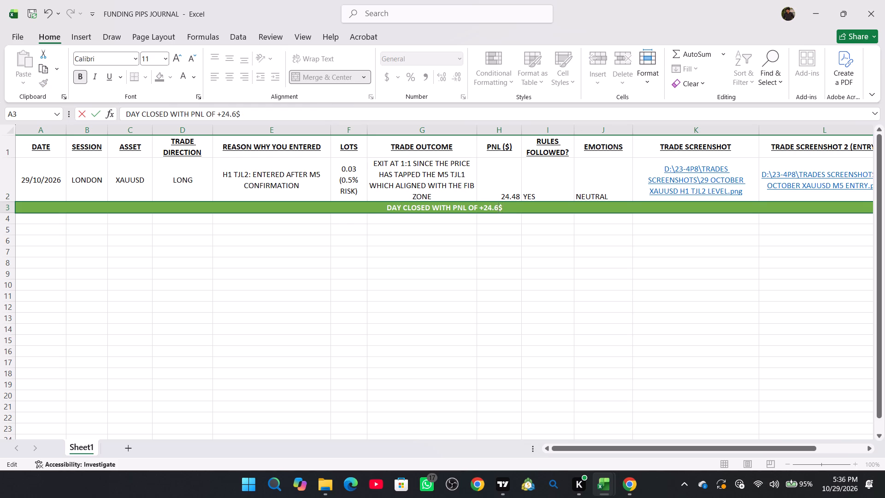
pyautogui.press('BackSpace')
pyautogui.write('48')
pyautogui.press('Return')
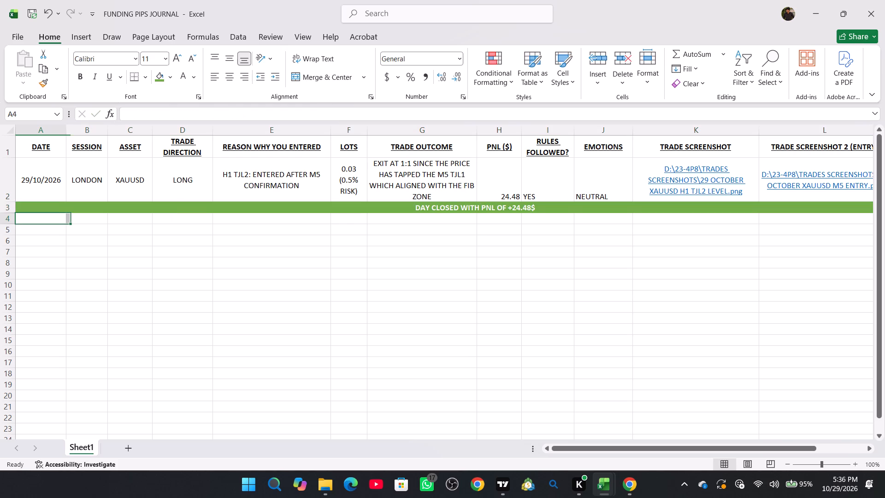
pyautogui.hotkey('ctrl', 's')
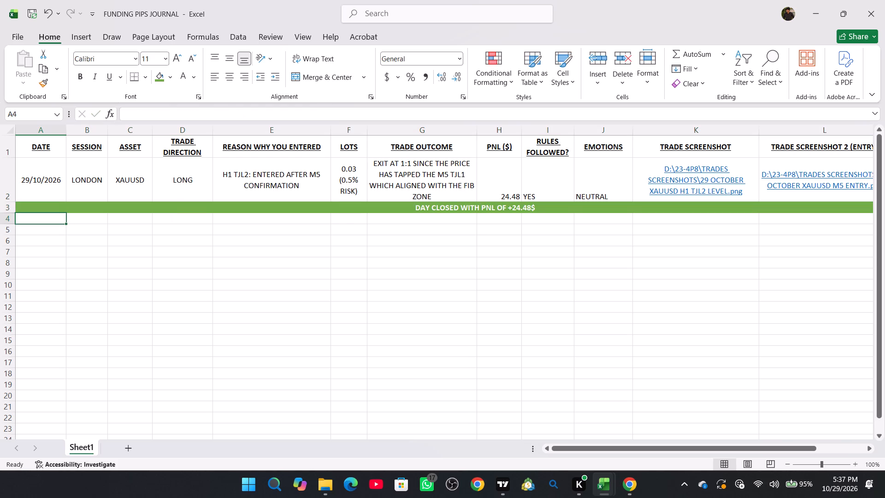
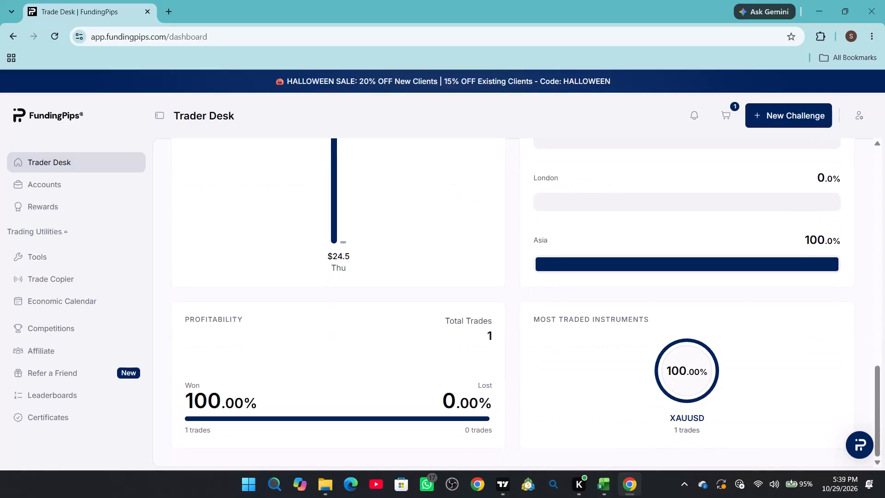
# Switch to the FundingPips dashboard in Chrome, review its execution stats, and open the Rewards page.
pyautogui.scroll(-2, 335, 318)
pyautogui.scroll(2, 335, 318)
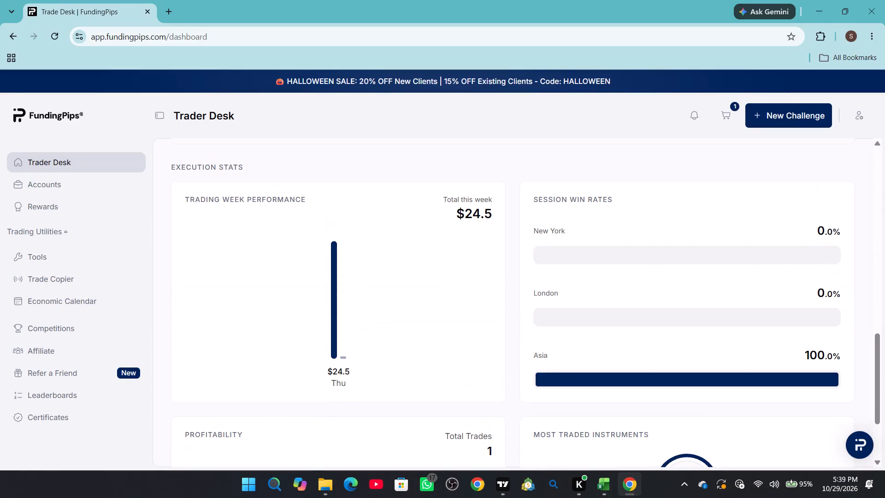
pyautogui.click(56, 190)
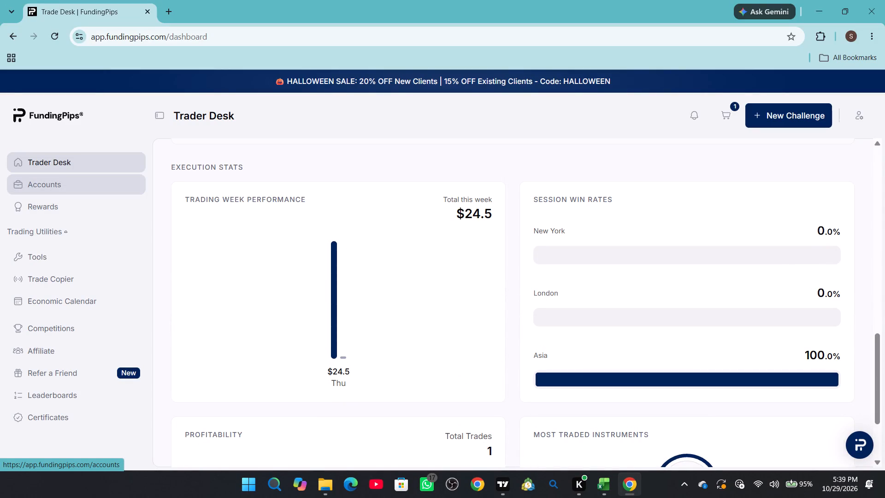
pyautogui.click(66, 212)
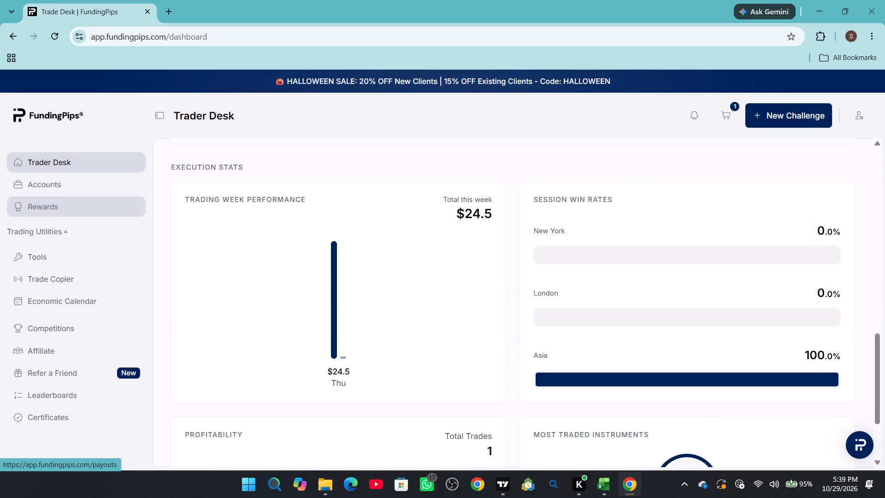
pyautogui.scroll(-8, 333, 285)
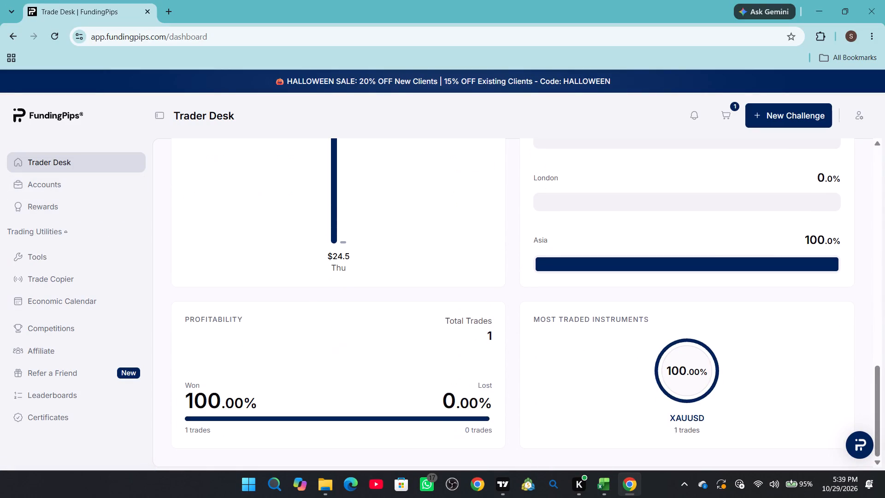
pyautogui.scroll(4, 333, 285)
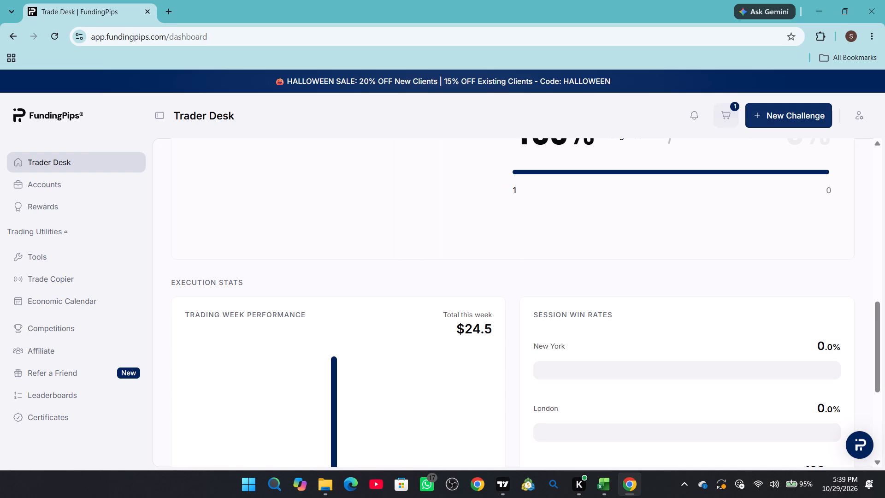
# Search Google for "funded squad" in a new tab and open the FundedSquad website from the results.
pyautogui.click(170, 13)
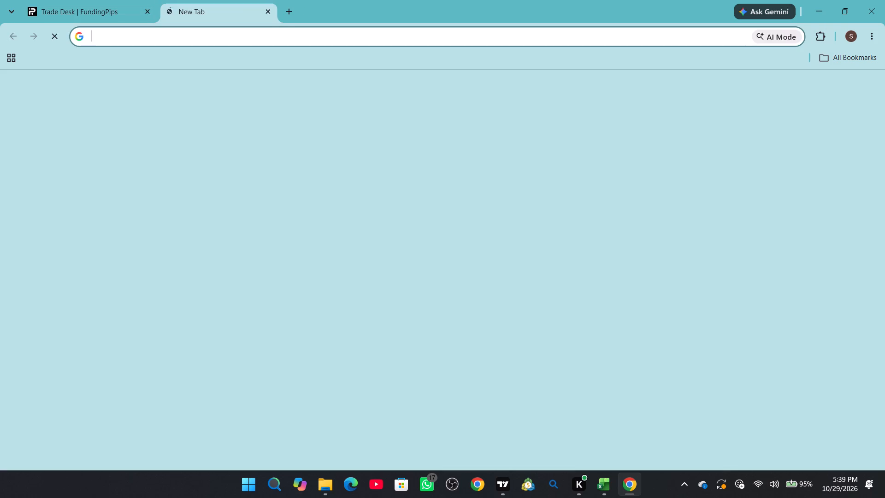
pyautogui.click(362, 232)
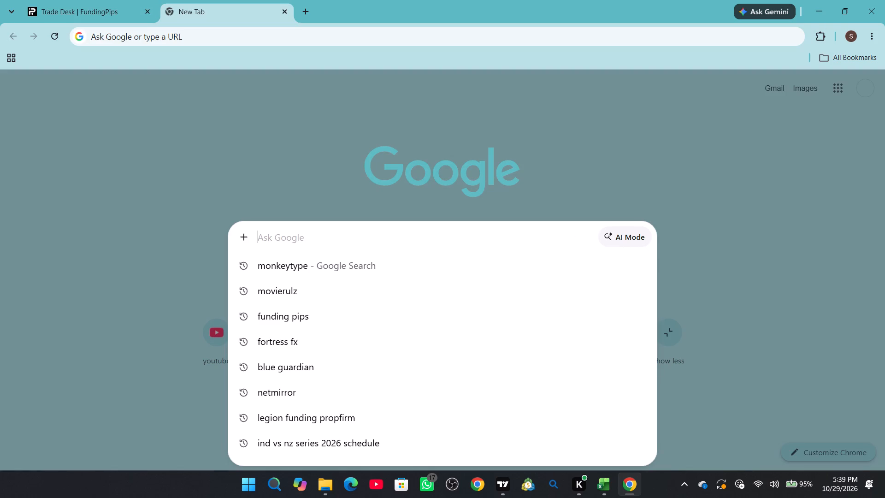
pyautogui.write('FUNDED')
pyautogui.press('Down')
pyautogui.press('Return')
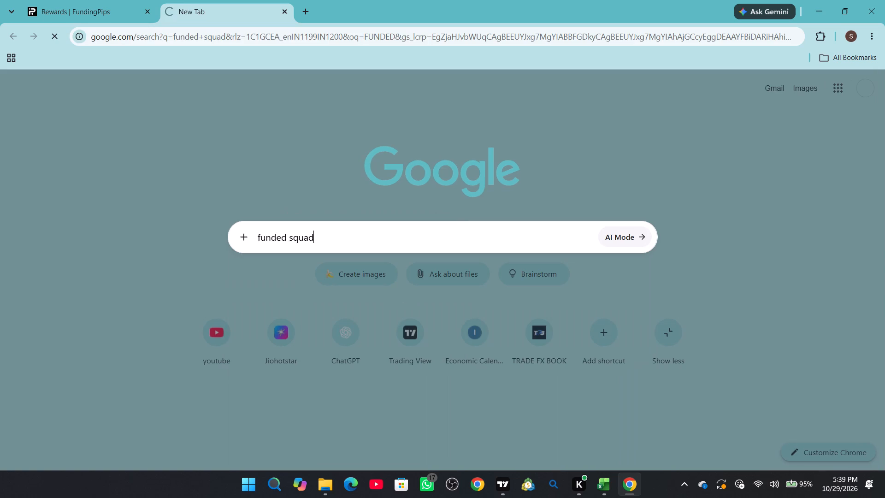
pyautogui.click(335, 197)
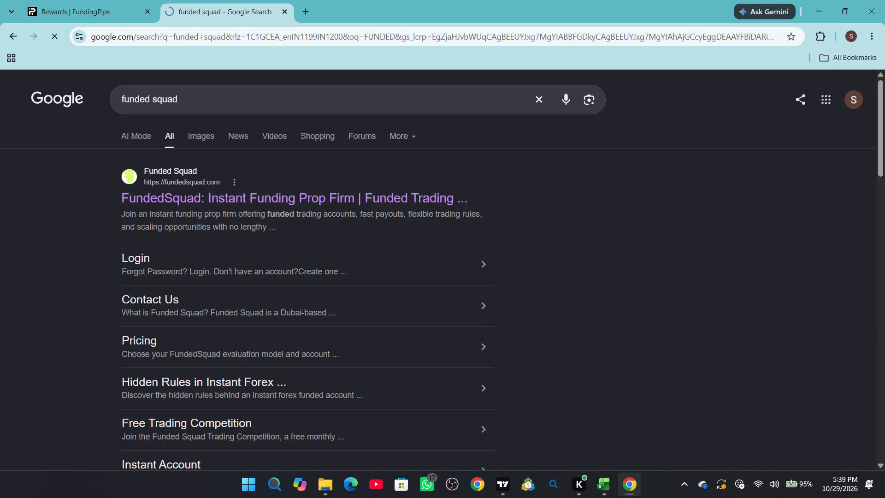
pyautogui.click(311, 195)
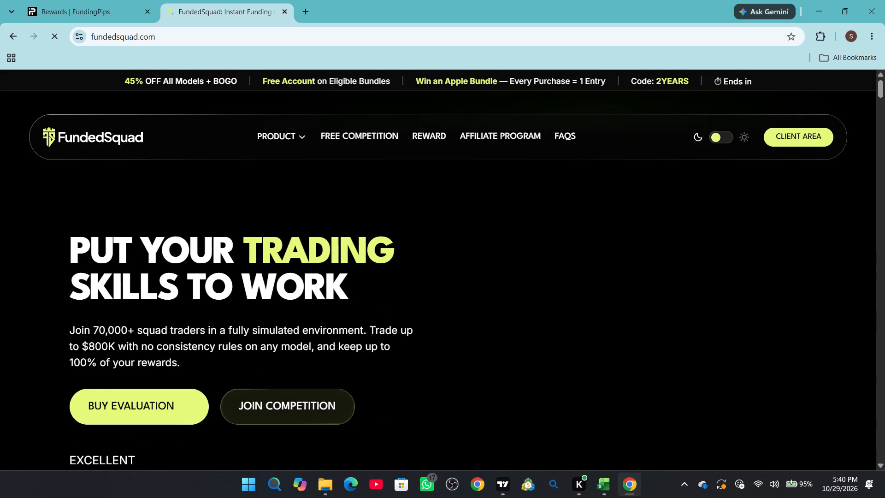
# Look through the FundedSquad home page down to its rewards section and return to the top.
pyautogui.scroll(-8, 387, 265)
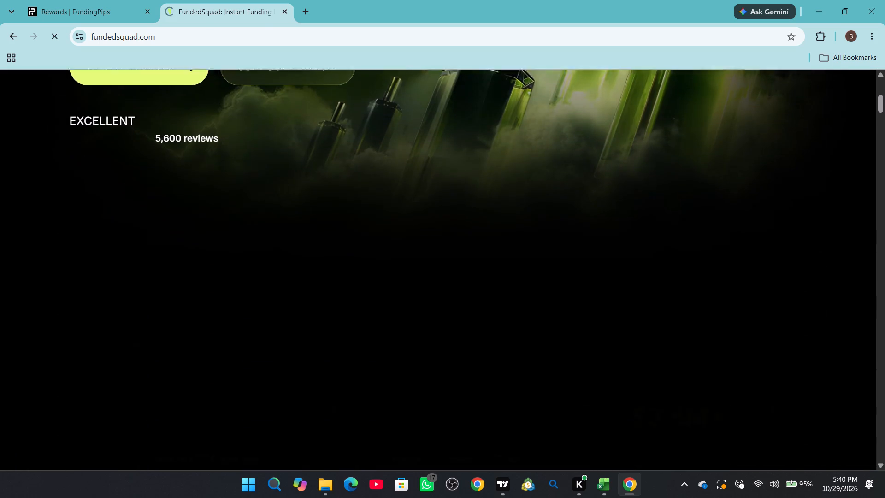
pyautogui.scroll(-9, 387, 265)
pyautogui.scroll(3, 387, 265)
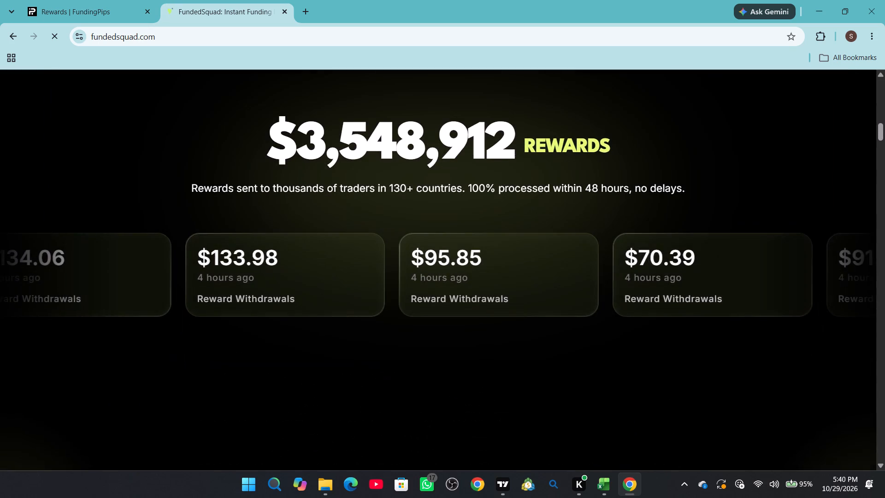
pyautogui.scroll(12, 387, 265)
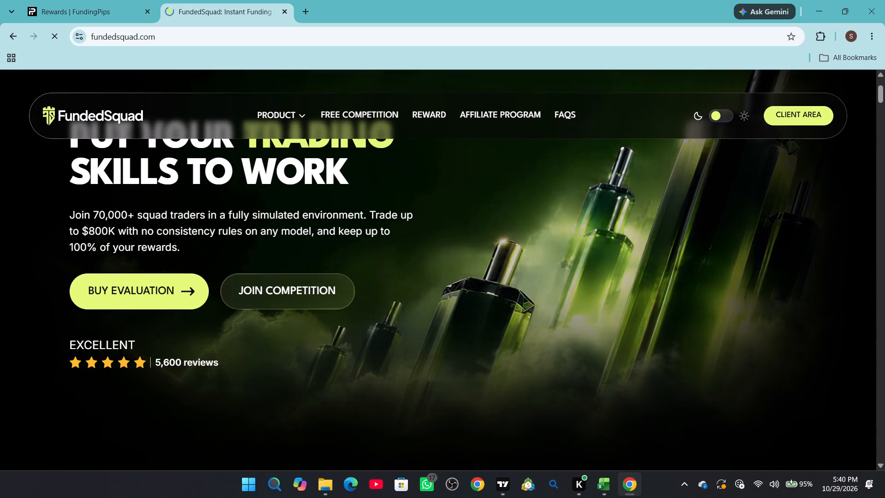
pyautogui.scroll(5, 387, 265)
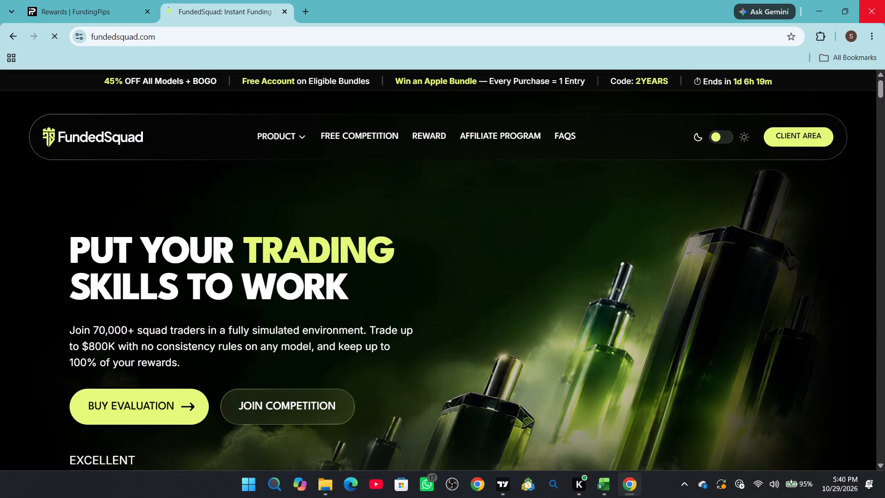
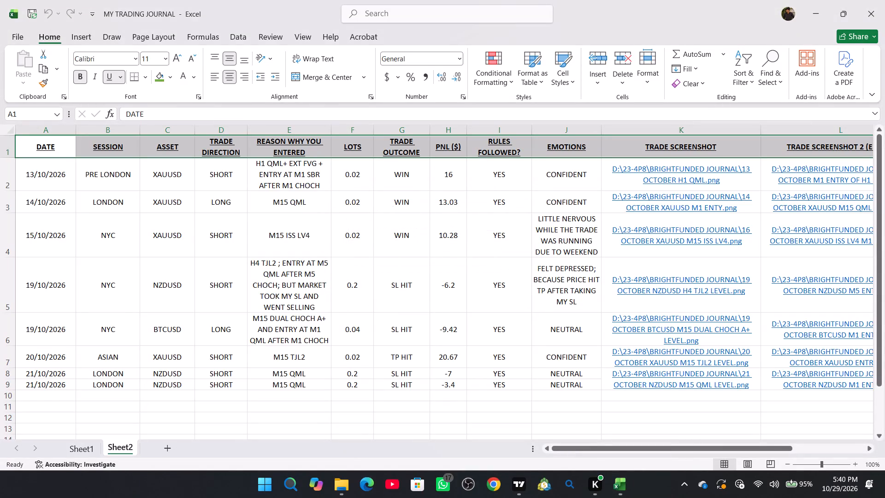
# Close the MY TRADING JOURNAL workbook.
pyautogui.click(884, 11)
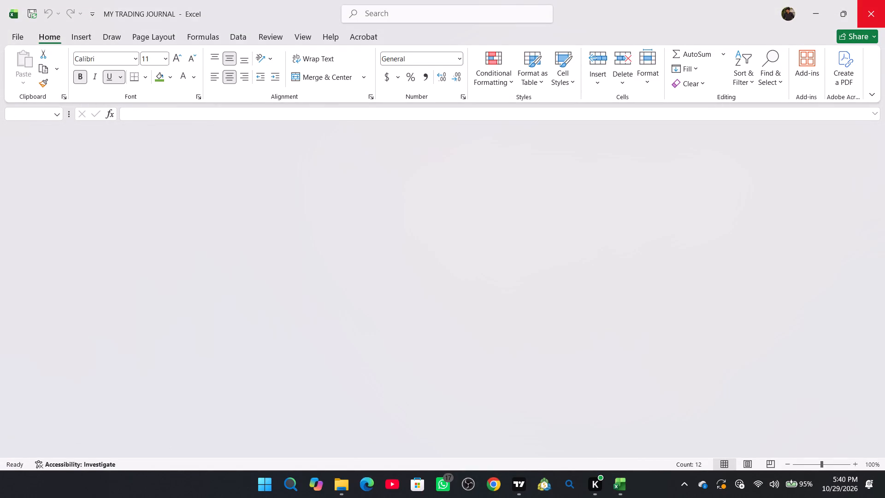